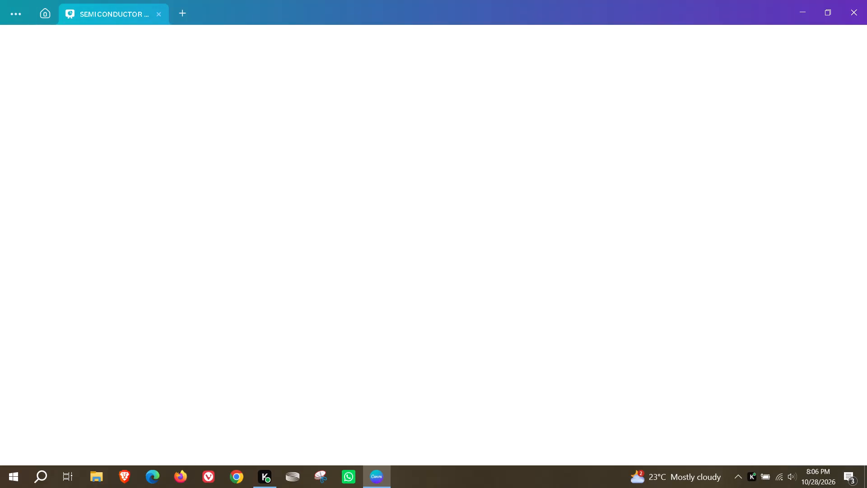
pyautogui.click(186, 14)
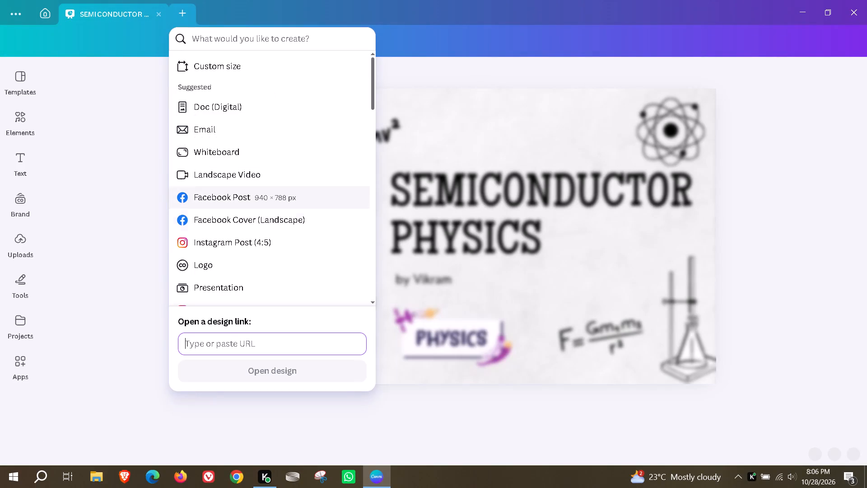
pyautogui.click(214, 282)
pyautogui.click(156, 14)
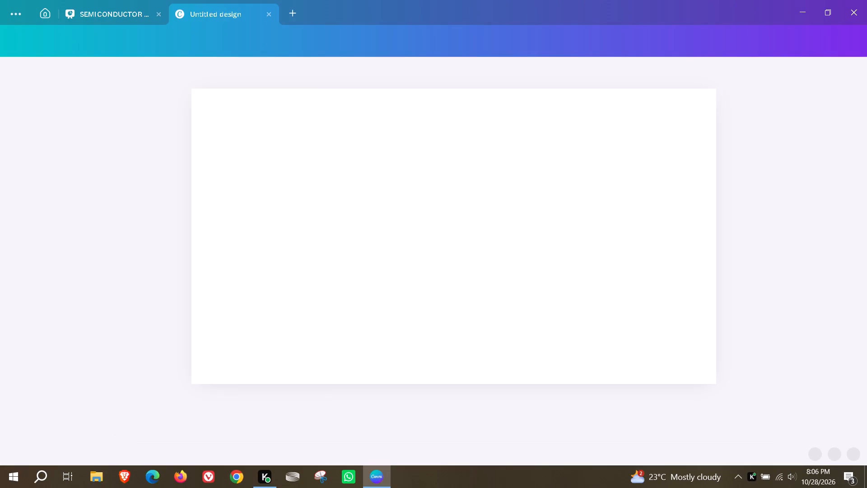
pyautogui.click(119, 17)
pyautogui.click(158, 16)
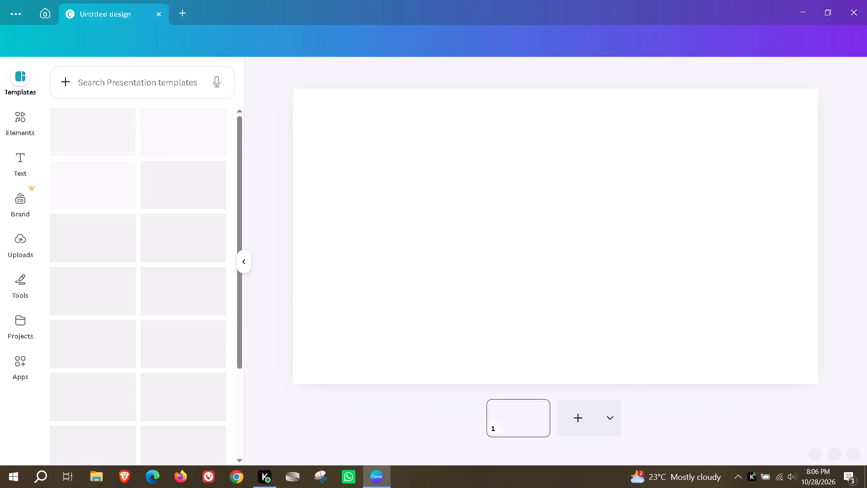
# Create a new blank 1920 × 1080 px presentation.
pyautogui.click(70, 14)
pyautogui.scroll(-2, 158, 288)
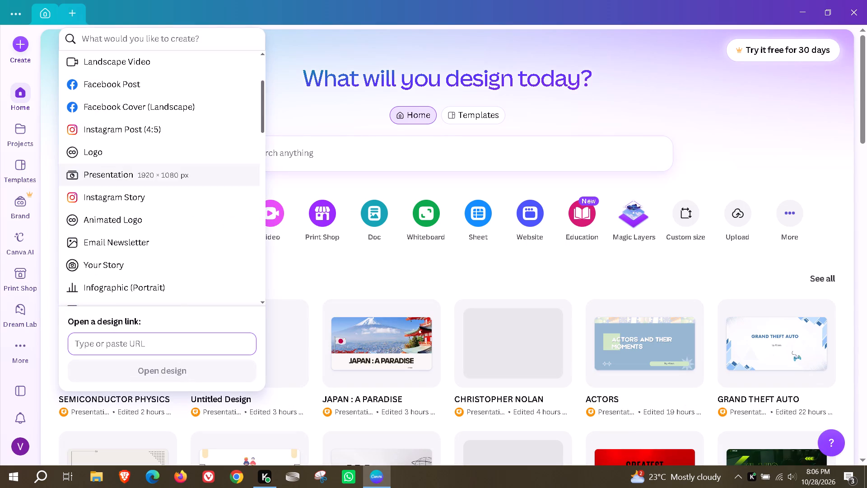
pyautogui.click(117, 178)
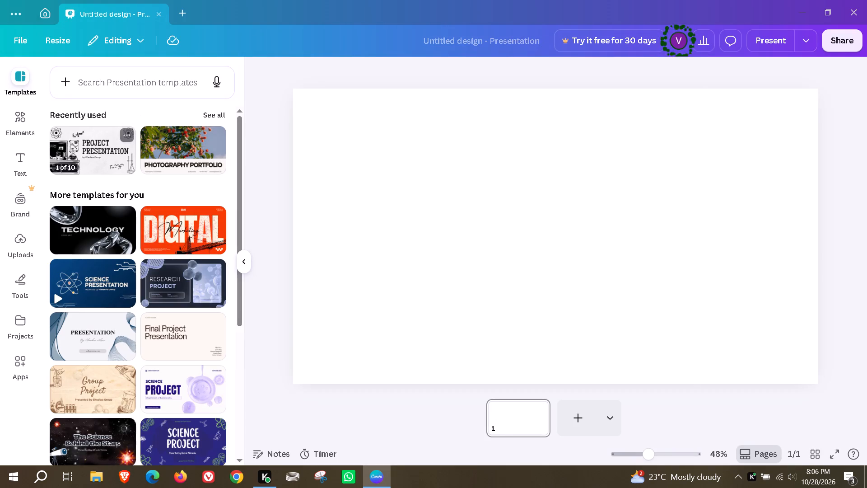
# Search the templates for physics and apply the cover page of the Blue and Red Playful Branches of Physics template.
pyautogui.click(120, 93)
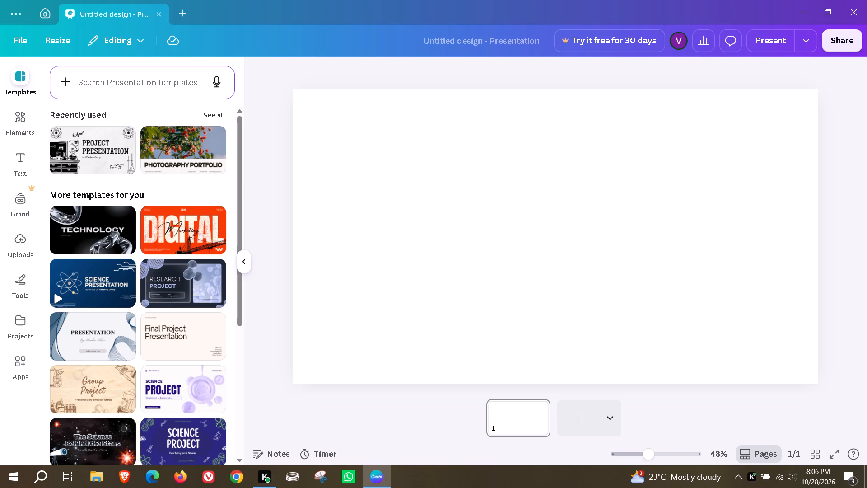
pyautogui.click(146, 73)
pyautogui.doubleClick(117, 89)
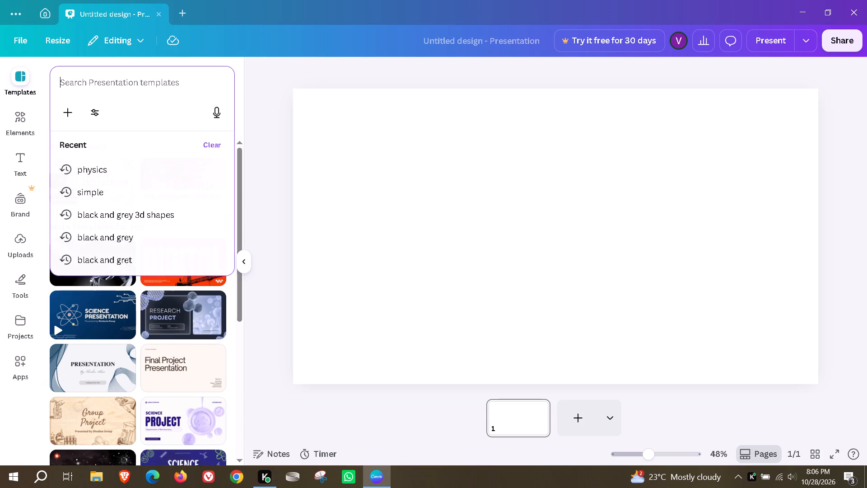
pyautogui.click(103, 164)
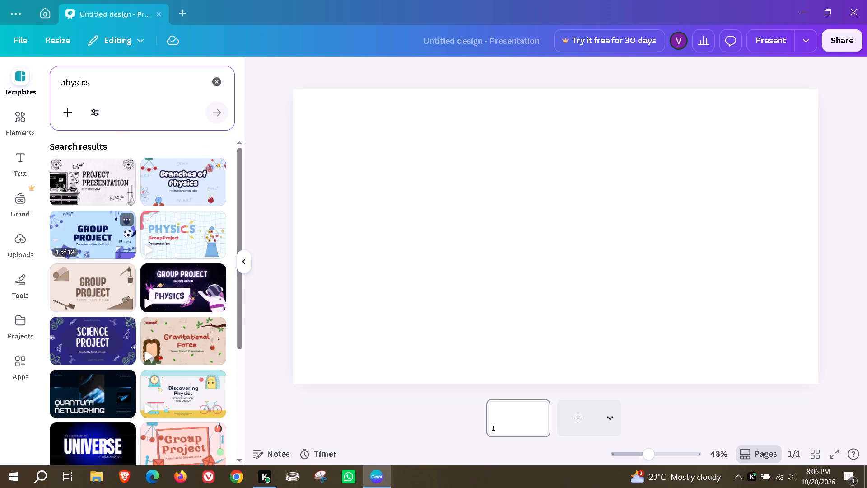
pyautogui.click(169, 177)
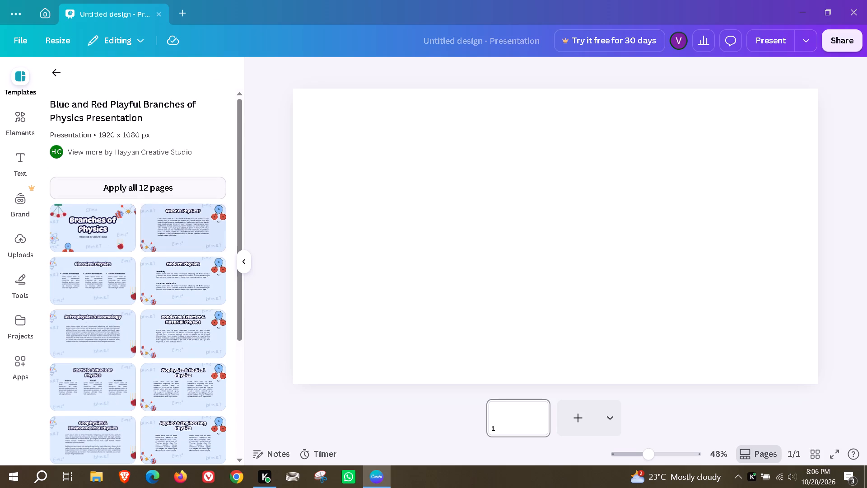
pyautogui.click(89, 225)
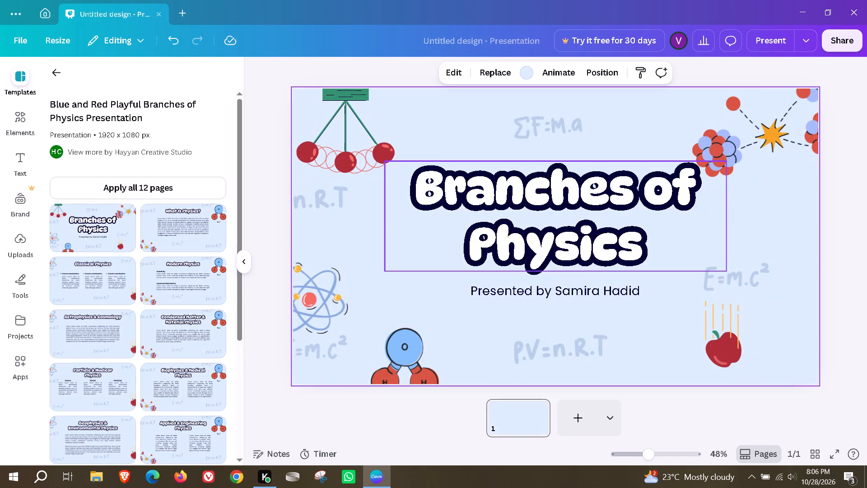
# Replace the cover title with "ENTROPY : WHY TIME MOVES FORWARD".
pyautogui.doubleClick(569, 205)
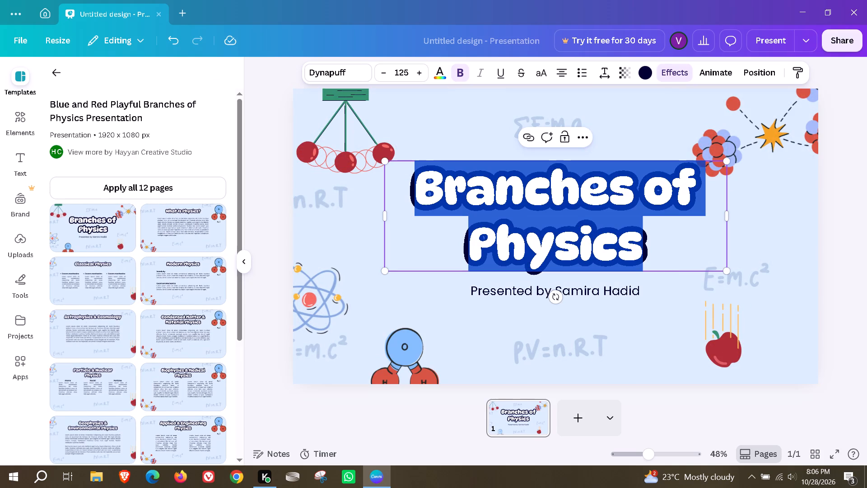
pyautogui.write('ENTROPY : WHY')
pyautogui.press('space')
pyautogui.write('TIME MOVES FO')
pyautogui.write('RWARD')
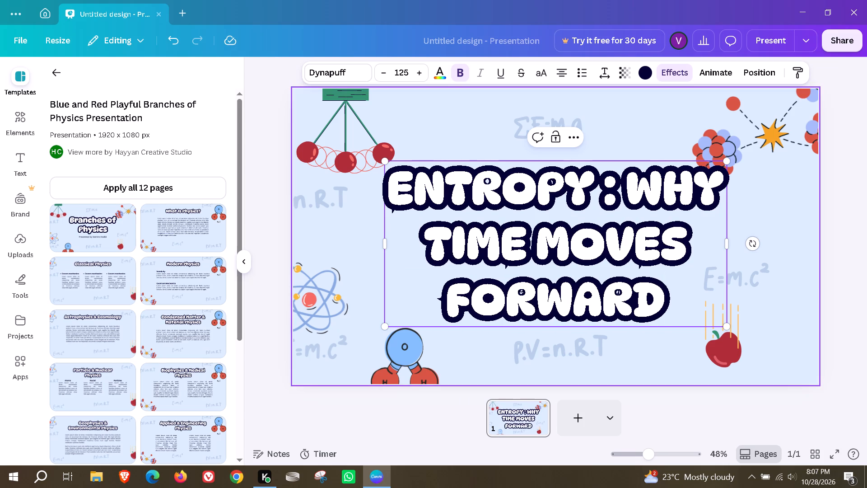
# Shrink the cover title to about size 60, widen its text box and centre it above the presenter line.
pyautogui.moveTo(726, 326); pyautogui.dragTo(598, 250)
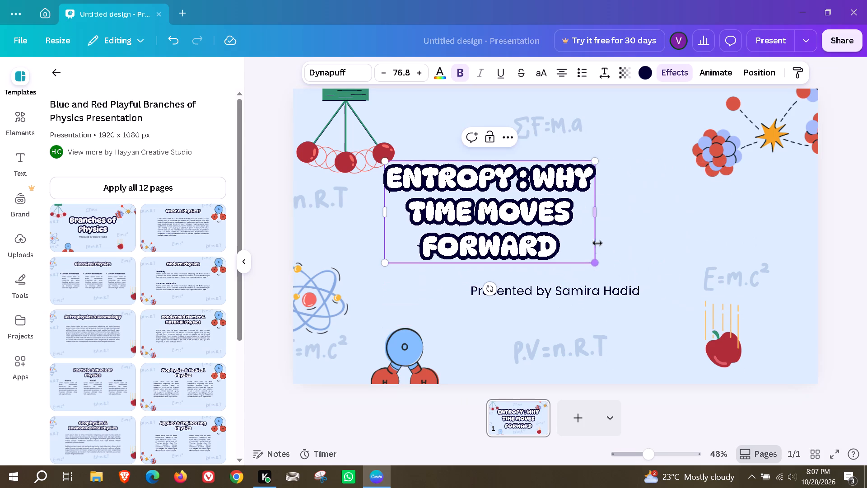
pyautogui.moveTo(598, 216); pyautogui.dragTo(649, 228)
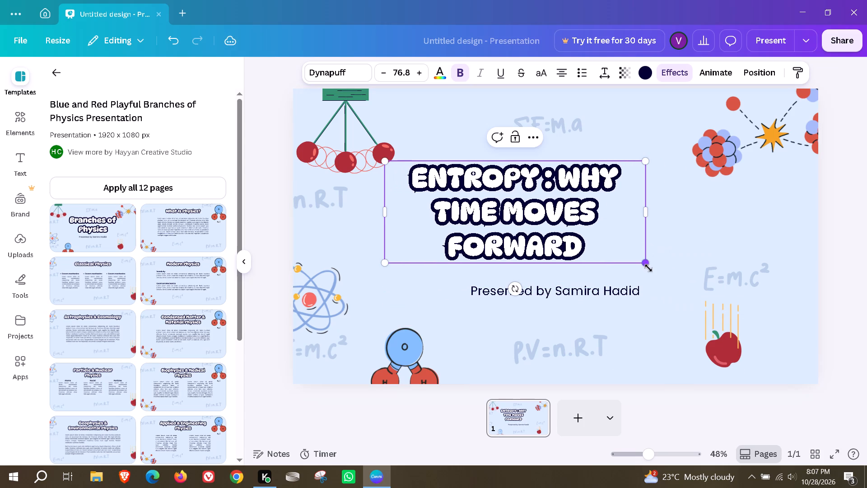
pyautogui.moveTo(648, 268); pyautogui.dragTo(593, 243)
pyautogui.moveTo(536, 207); pyautogui.dragTo(580, 215)
pyautogui.click(629, 227)
pyautogui.moveTo(523, 203); pyautogui.dragTo(571, 212)
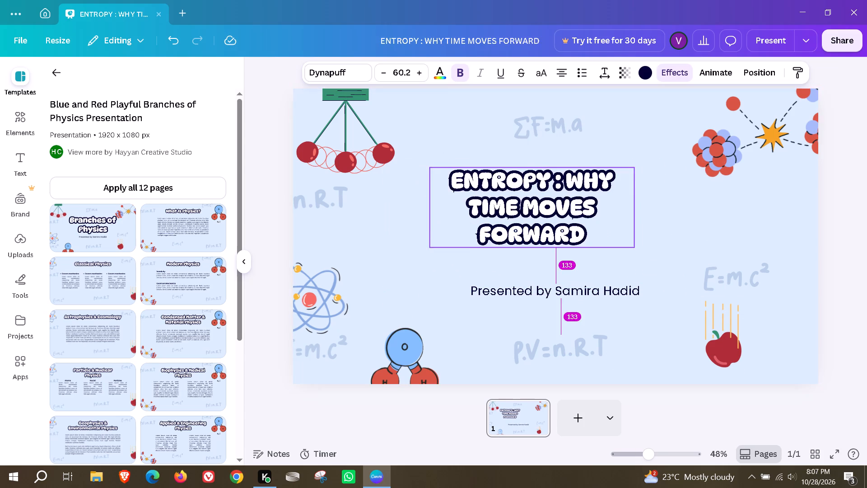
pyautogui.moveTo(571, 212); pyautogui.dragTo(577, 214)
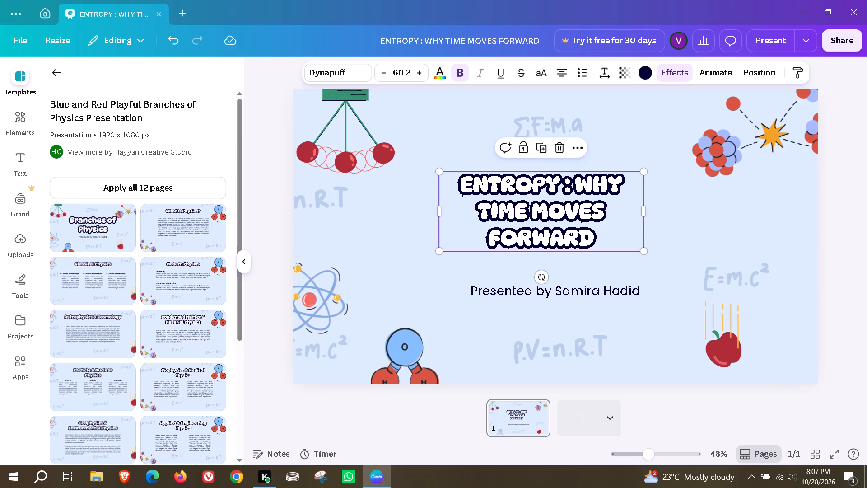
# Add extra spaces around the colon, between TIME and MOVES, and before FORWARD in the cover title.
pyautogui.click(574, 182)
pyautogui.click(570, 189)
pyautogui.click(575, 193)
pyautogui.click(575, 192)
pyautogui.press('space')
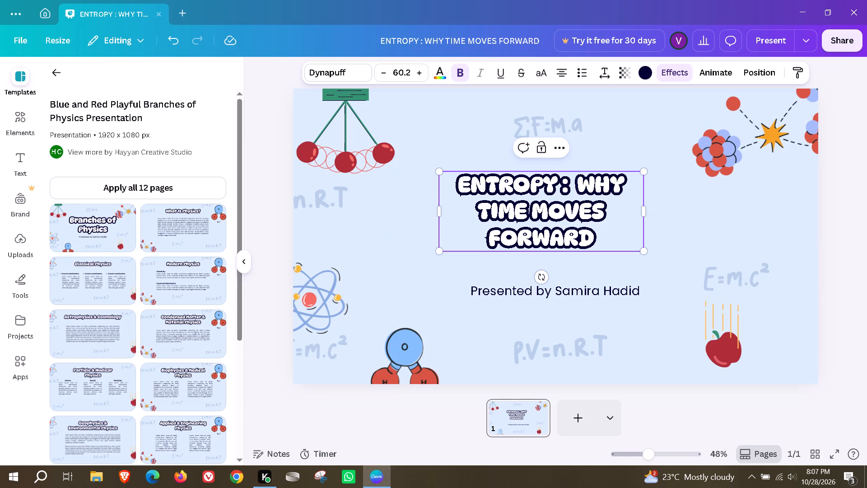
pyautogui.click(562, 188)
pyautogui.press('space')
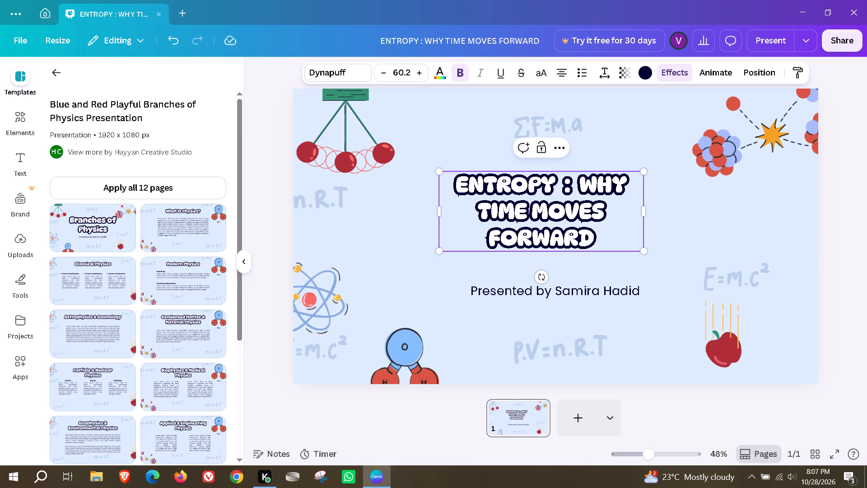
pyautogui.click(531, 211)
pyautogui.press('space')
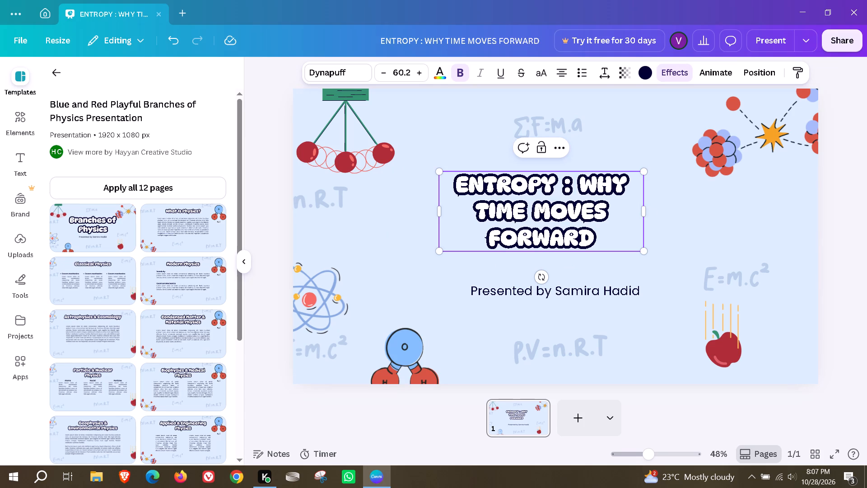
pyautogui.click(489, 238)
pyautogui.press('space')
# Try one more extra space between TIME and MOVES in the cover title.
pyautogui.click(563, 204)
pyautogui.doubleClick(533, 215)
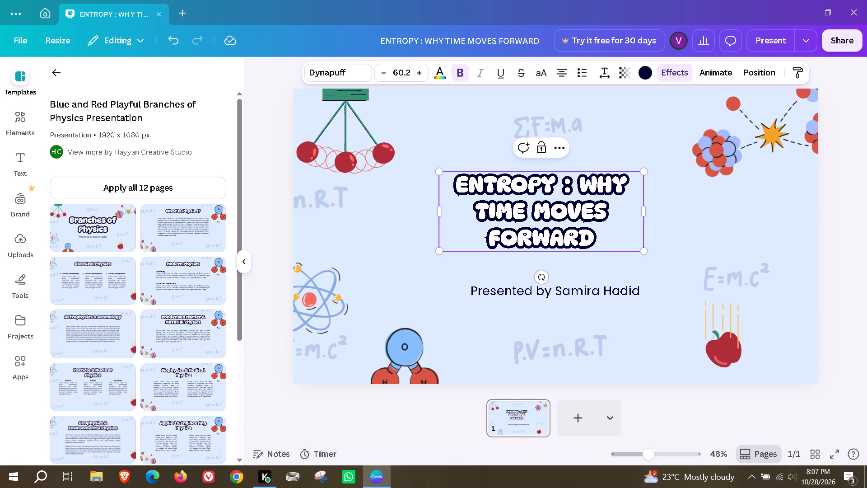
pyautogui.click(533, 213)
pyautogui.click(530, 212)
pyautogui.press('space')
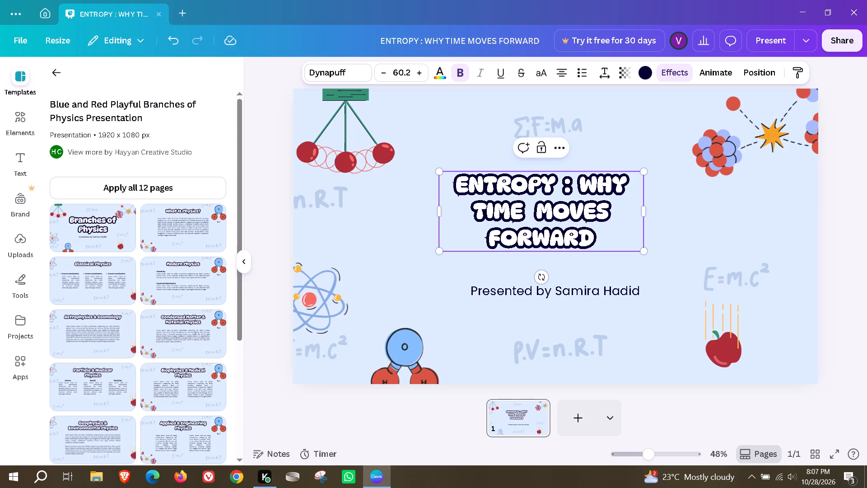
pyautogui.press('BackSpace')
# Enlarge the cover title to about size 71 and nudge it slightly left on the page.
pyautogui.moveTo(645, 252); pyautogui.dragTo(671, 291)
pyautogui.moveTo(628, 230); pyautogui.dragTo(603, 224)
pyautogui.click(676, 283)
pyautogui.moveTo(577, 227); pyautogui.dragTo(565, 227)
# Replace the presenter line under the title with "by Vikram".
pyautogui.doubleClick(612, 289)
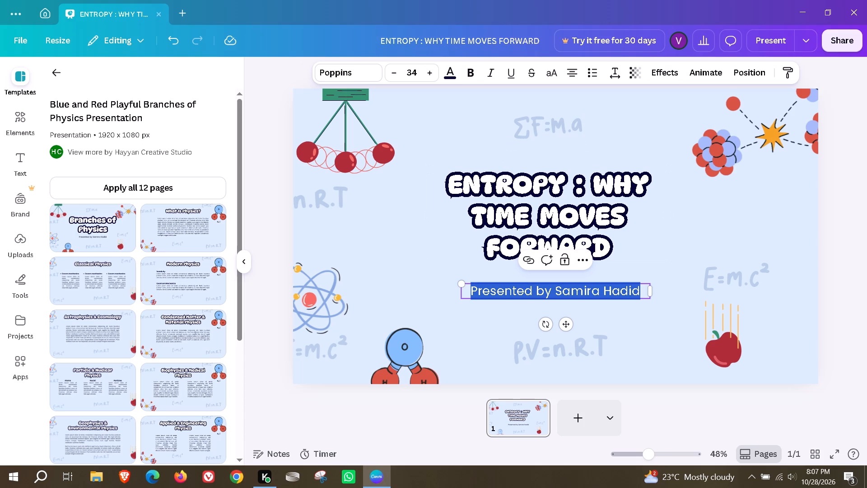
pyautogui.press('b')
pyautogui.press('BackSpace')
pyautogui.write('by Vika')
pyautogui.press('BackSpace')
pyautogui.write('ram')
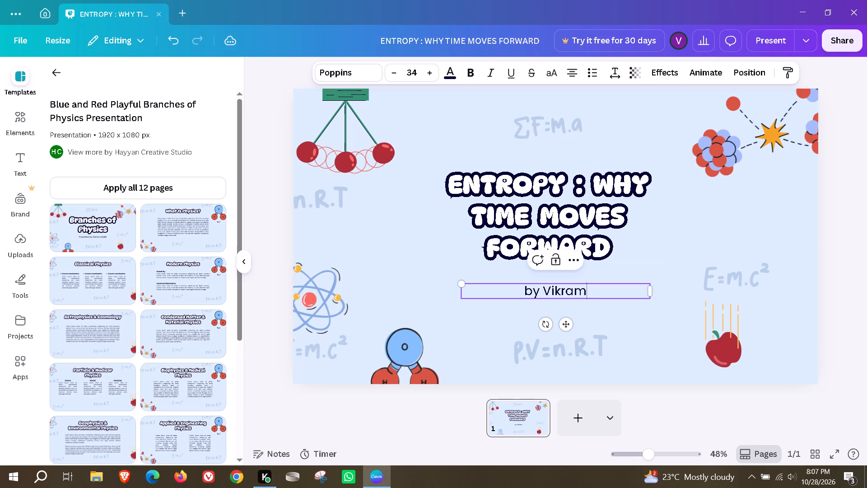
# Move the "by Vikram" line toward the right end of the title and lower the title closer to it.
pyautogui.click(655, 264)
pyautogui.moveTo(588, 289); pyautogui.dragTo(629, 290)
pyautogui.click(724, 243)
pyautogui.moveTo(543, 218); pyautogui.dragTo(535, 225)
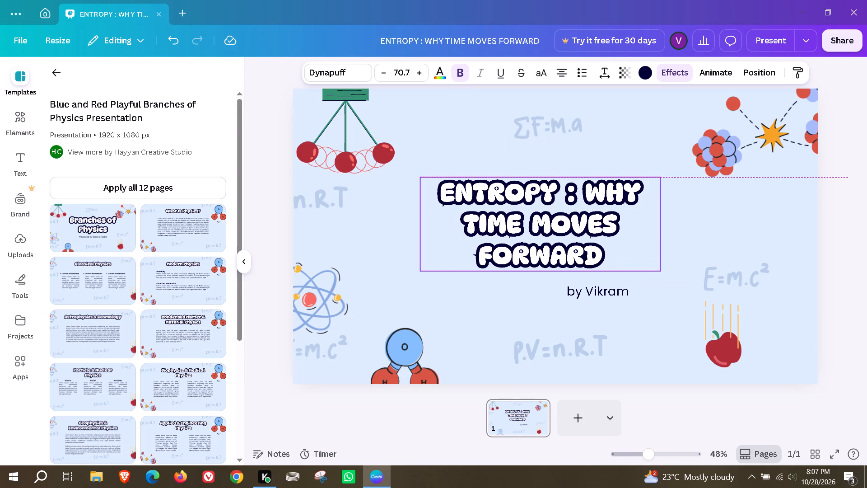
pyautogui.moveTo(535, 225); pyautogui.dragTo(537, 225)
pyautogui.click(711, 221)
# Add the template's "What Is Physics?" layout as a new second page.
pyautogui.click(158, 225)
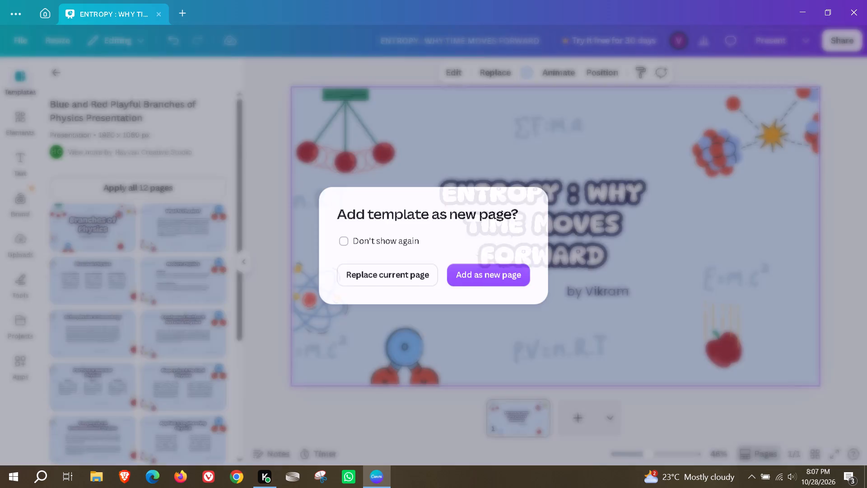
pyautogui.click(504, 273)
# Replace the "What Is Physics?" heading on page 2 with "Why moves".
pyautogui.doubleClick(554, 138)
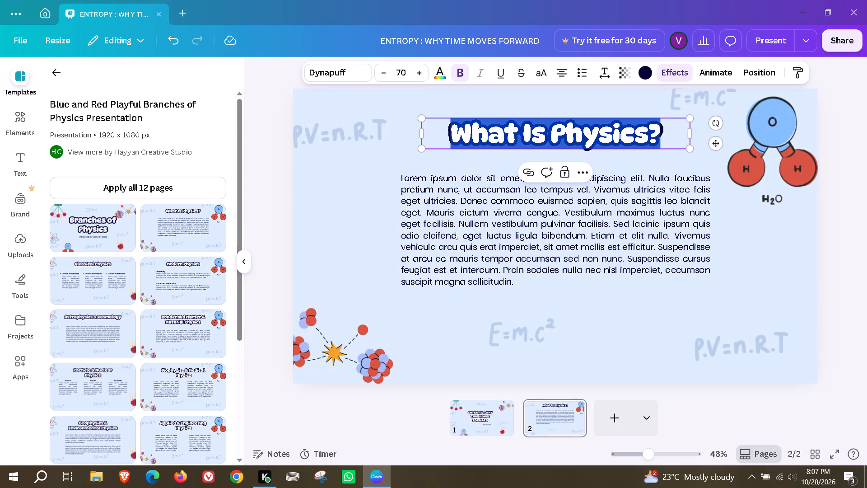
pyautogui.write('WHy')
pyautogui.press('BackSpace')
pyautogui.press('BackSpace')
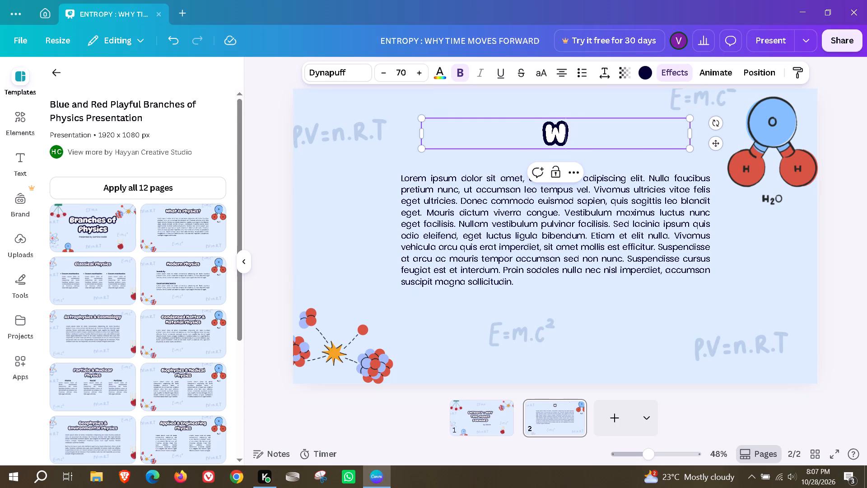
pyautogui.write('hy ti')
pyautogui.press('BackSpace')
pyautogui.press('BackSpace')
pyautogui.write('time movrd')
pyautogui.press('space')
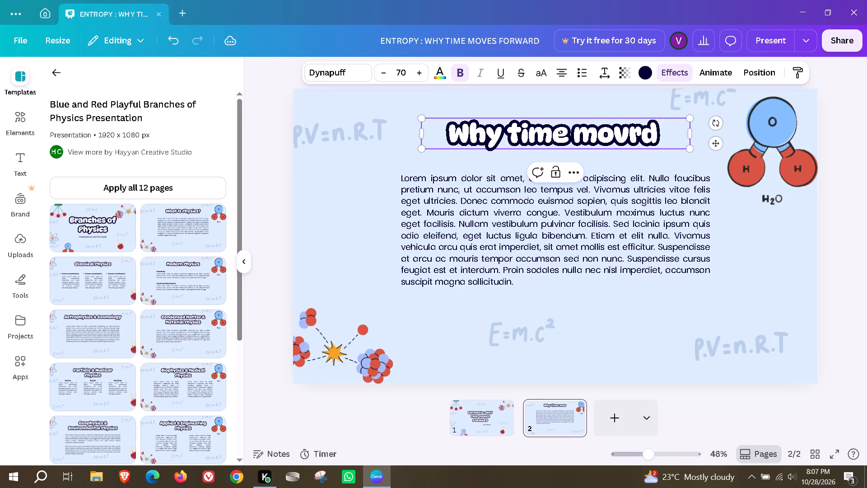
pyautogui.press('BackSpace')
pyautogui.press('BackSpace')
pyautogui.press('BackSpace')
pyautogui.press('BackSpace')
pyautogui.press('BackSpace')
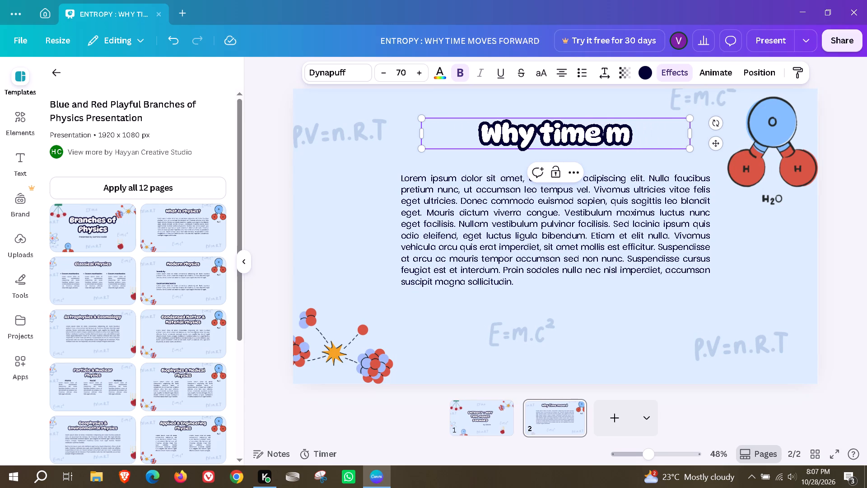
pyautogui.press('BackSpace')
pyautogui.press('BackSpace')
pyautogui.press('BackSpace')
pyautogui.press('BackSpace')
pyautogui.press('BackSpace')
pyautogui.press('BackSpace')
pyautogui.press('space')
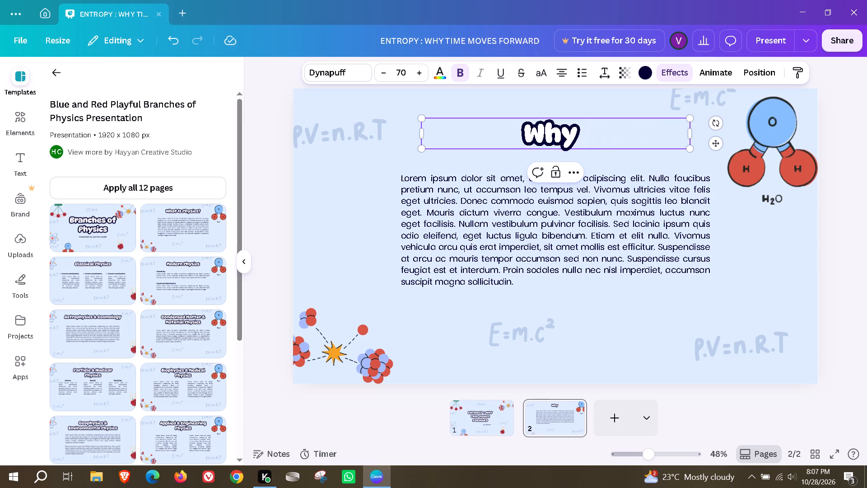
pyautogui.write('moves')
pyautogui.press('space')
pyautogui.press('space')
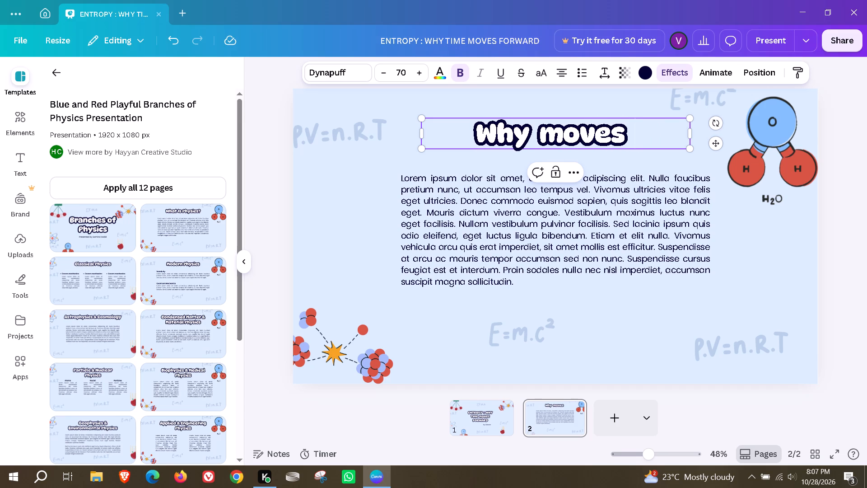
# Insert the word "time" between "Why" and "moves" in the page 2 heading.
pyautogui.press('Left')
pyautogui.press('Left')
pyautogui.press('Left')
pyautogui.press('Left')
pyautogui.press('Left')
pyautogui.press('Left')
pyautogui.press('Left')
pyautogui.press('Left')
pyautogui.press('Left')
pyautogui.press('Left')
pyautogui.press('Left')
pyautogui.press('Left')
pyautogui.press('Right')
pyautogui.press('Right')
pyautogui.press('Right')
pyautogui.press('space')
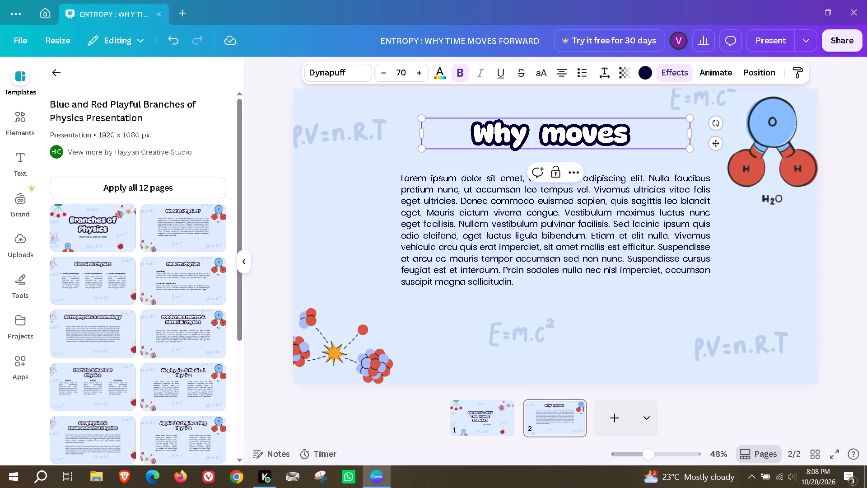
pyautogui.press('space')
pyautogui.write('time')
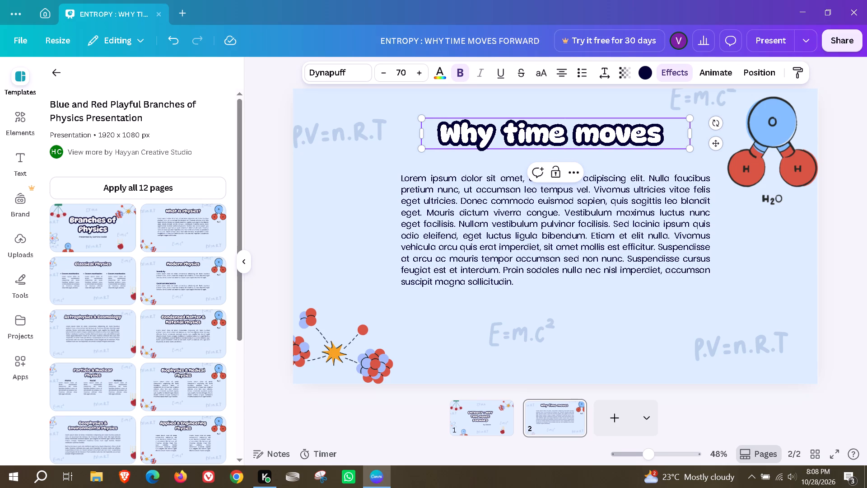
# Add "forward?" to the end of the page 2 heading.
pyautogui.press('Right')
pyautogui.press('Right')
pyautogui.press('Right')
pyautogui.press('Right')
pyautogui.press('Right')
pyautogui.press('Right')
pyautogui.press('Right')
pyautogui.press('Right')
pyautogui.press('Right')
pyautogui.press('Right')
pyautogui.press('Right')
pyautogui.press('Right')
pyautogui.press('Right')
pyautogui.press('Right')
pyautogui.press('Right')
pyautogui.press('Right')
pyautogui.write('forward?')
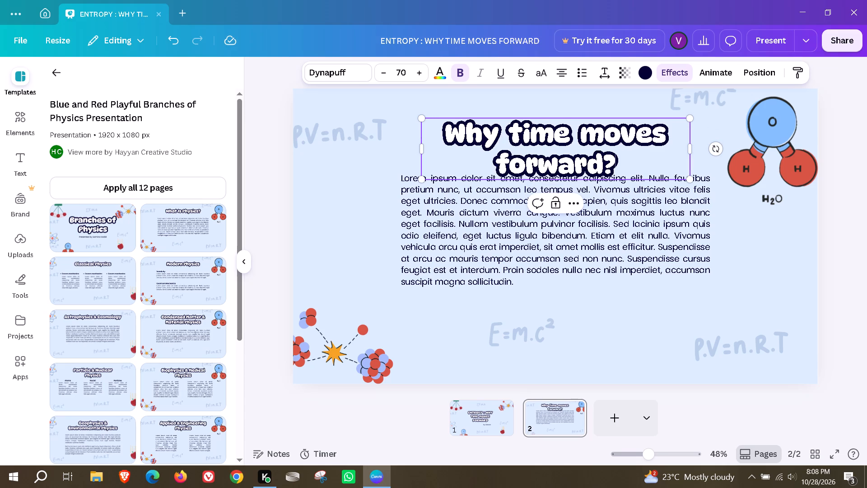
# Resize the page 2 heading to about size 52 on a single line and move it slightly down.
pyautogui.moveTo(688, 183); pyautogui.dragTo(653, 163)
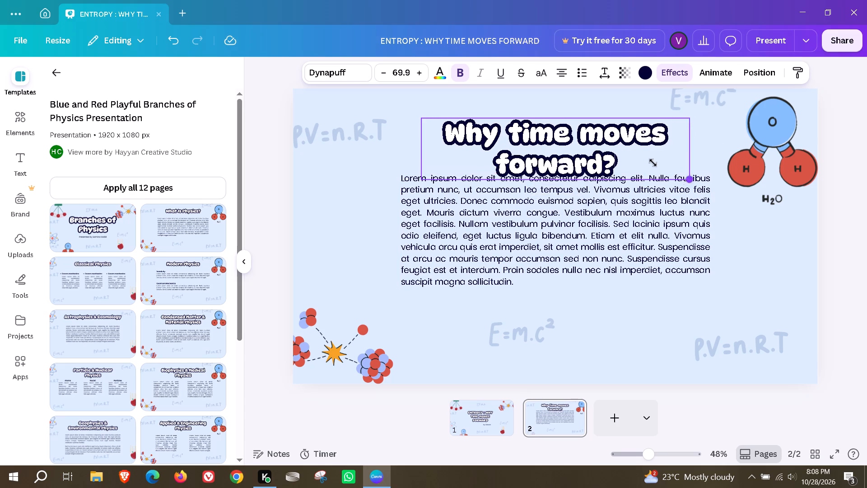
pyautogui.moveTo(653, 163); pyautogui.dragTo(624, 147)
pyautogui.moveTo(620, 144); pyautogui.dragTo(659, 155)
pyautogui.moveTo(627, 142); pyautogui.dragTo(671, 148)
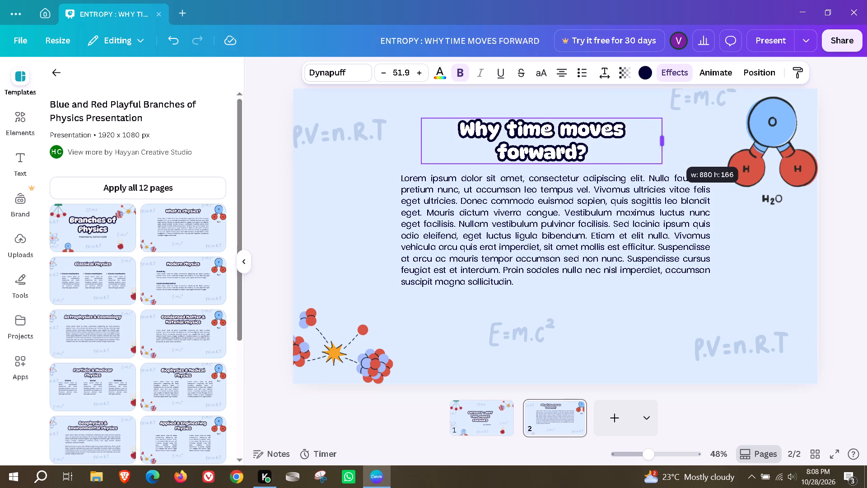
pyautogui.moveTo(671, 148); pyautogui.dragTo(698, 150)
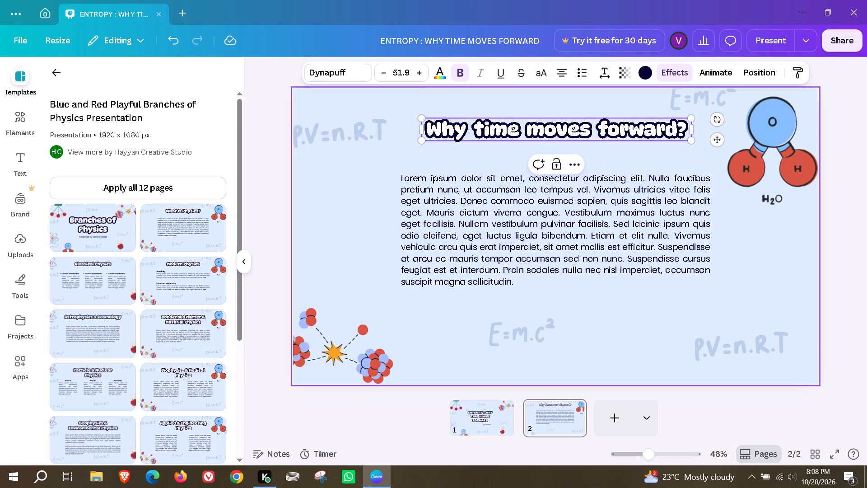
pyautogui.click(619, 154)
pyautogui.moveTo(597, 133); pyautogui.dragTo(595, 144)
# Open a Magic Write prompt for the placeholder paragraph on page 2.
pyautogui.doubleClick(617, 231)
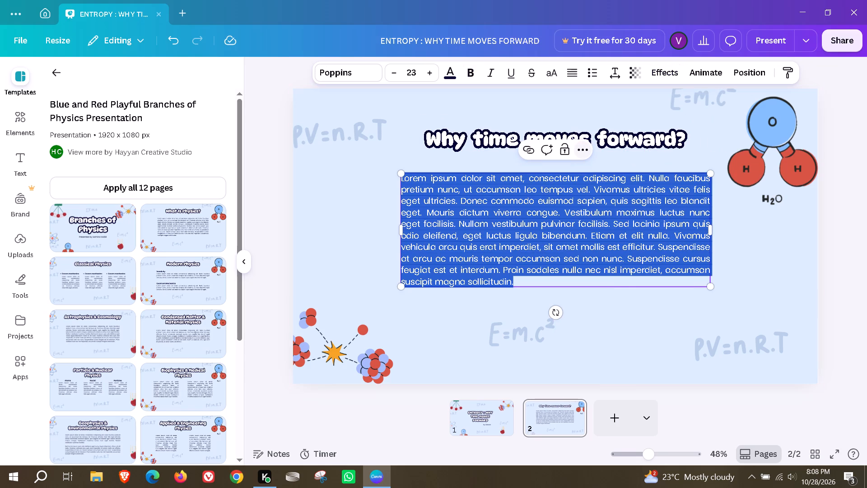
pyautogui.click(585, 148)
pyautogui.scroll(-3, 625, 327)
pyautogui.click(645, 399)
pyautogui.click(634, 176)
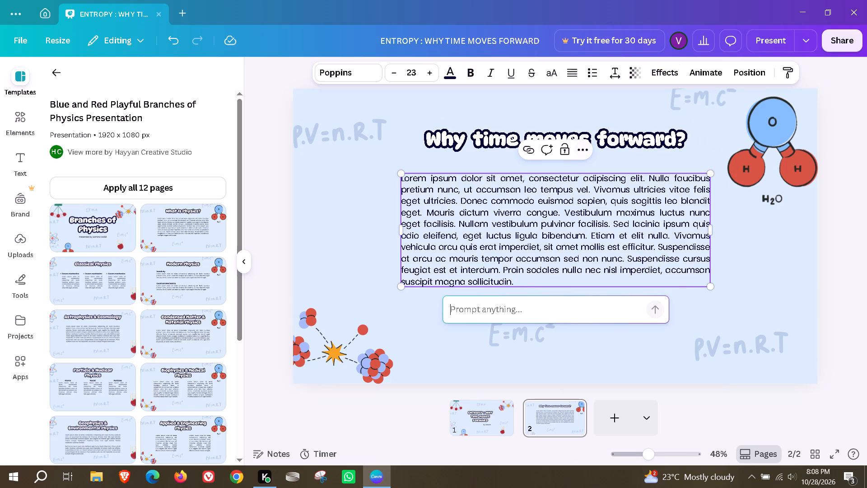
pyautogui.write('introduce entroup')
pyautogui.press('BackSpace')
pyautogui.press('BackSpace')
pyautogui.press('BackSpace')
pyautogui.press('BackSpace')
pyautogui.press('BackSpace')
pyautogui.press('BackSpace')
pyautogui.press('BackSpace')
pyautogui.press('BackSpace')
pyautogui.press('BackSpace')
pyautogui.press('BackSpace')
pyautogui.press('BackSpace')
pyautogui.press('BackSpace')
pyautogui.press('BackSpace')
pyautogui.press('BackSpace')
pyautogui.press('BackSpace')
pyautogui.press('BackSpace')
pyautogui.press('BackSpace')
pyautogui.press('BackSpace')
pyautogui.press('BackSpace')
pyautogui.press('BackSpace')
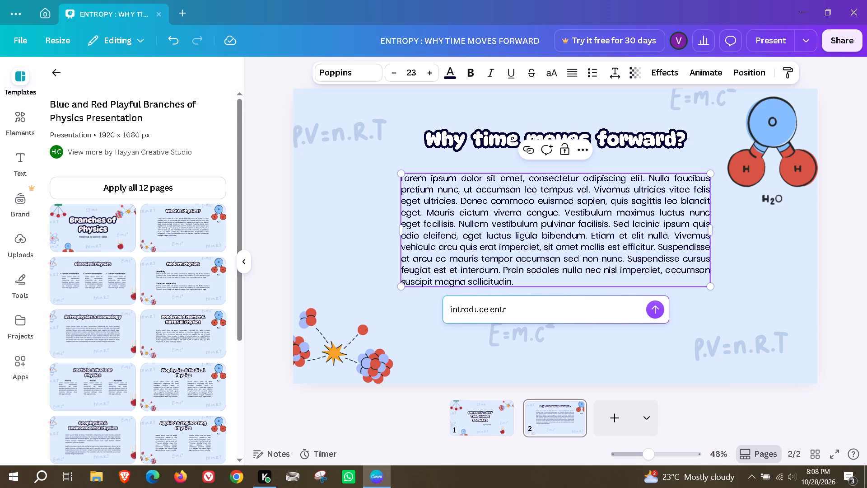
# Replace the page 2 paragraph with Magic Write text generated from "in 4-5 lines introduce entropy and explain why time move forward".
pyautogui.write('in 4-5 ;o')
pyautogui.press('BackSpace')
pyautogui.press('BackSpace')
pyautogui.press(';')
pyautogui.press('BackSpace')
pyautogui.write('lines introduce entropy')
pyautogui.press('space')
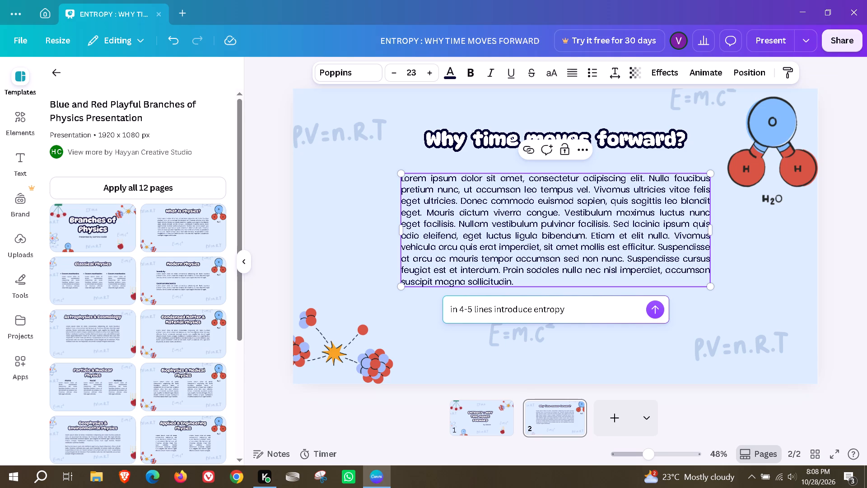
pyautogui.write('and')
pyautogui.press('space')
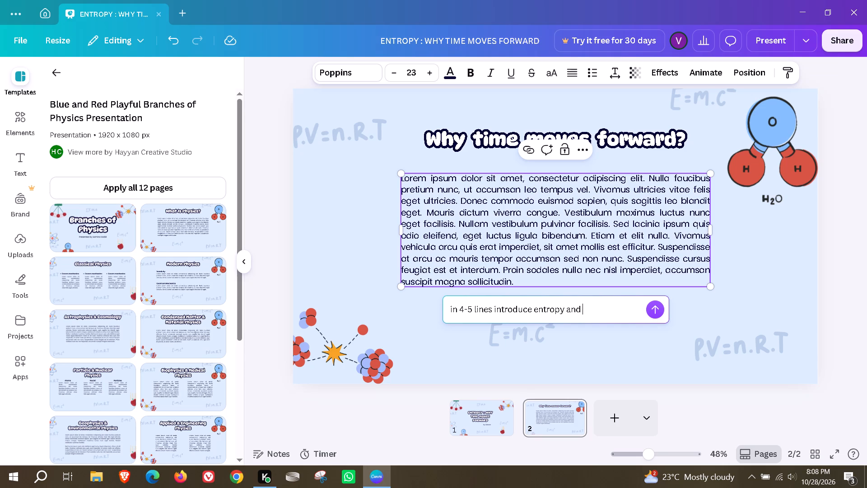
pyautogui.write('tell')
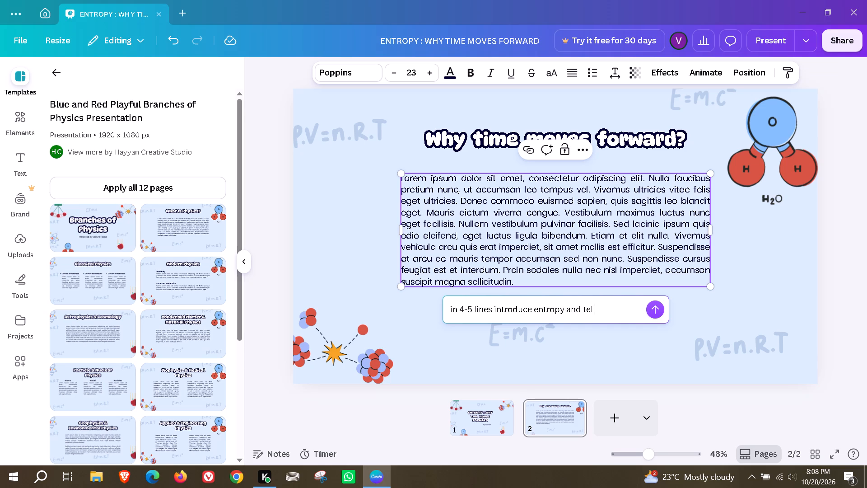
pyautogui.press('BackSpace')
pyautogui.press('BackSpace')
pyautogui.press('BackSpace')
pyautogui.press('BackSpace')
pyautogui.write('explain h')
pyautogui.press('BackSpace')
pyautogui.write('why tie')
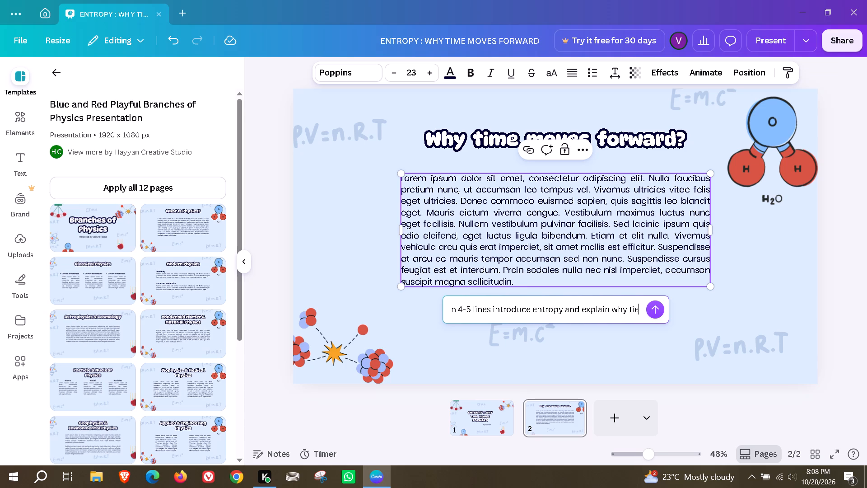
pyautogui.press('BackSpace')
pyautogui.write('me move forward')
pyautogui.press('space')
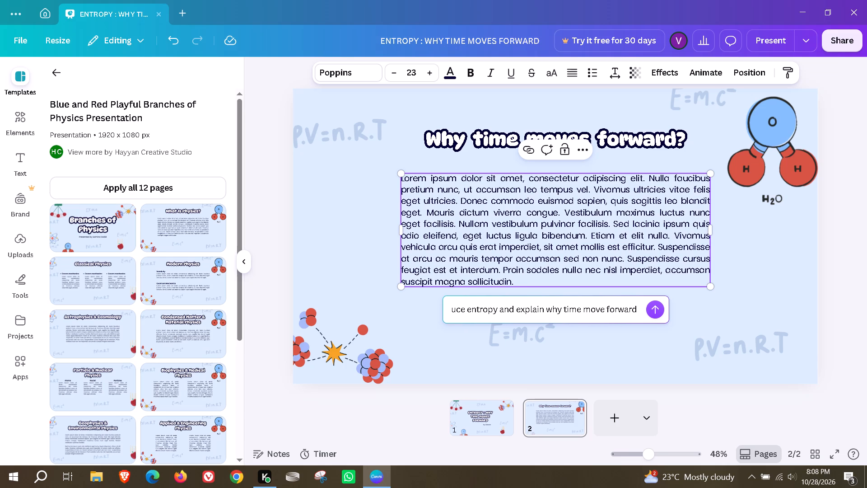
pyautogui.press('a')
pyautogui.press('BackSpace')
pyautogui.press('Return')
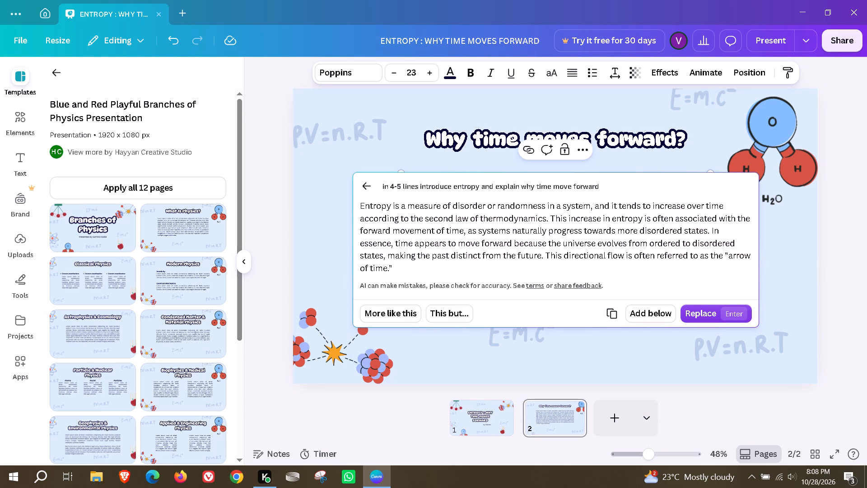
pyautogui.click(715, 315)
# Enlarge the page 2 paragraph to about size 26 and move it down, centred on the page.
pyautogui.moveTo(709, 252); pyautogui.dragTo(733, 300)
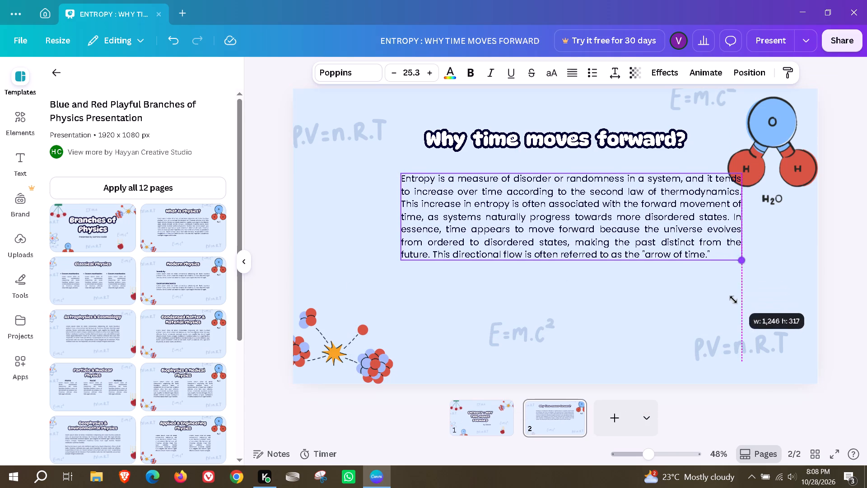
pyautogui.moveTo(733, 300); pyautogui.dragTo(738, 309)
pyautogui.click(645, 296)
pyautogui.moveTo(622, 235); pyautogui.dragTo(601, 259)
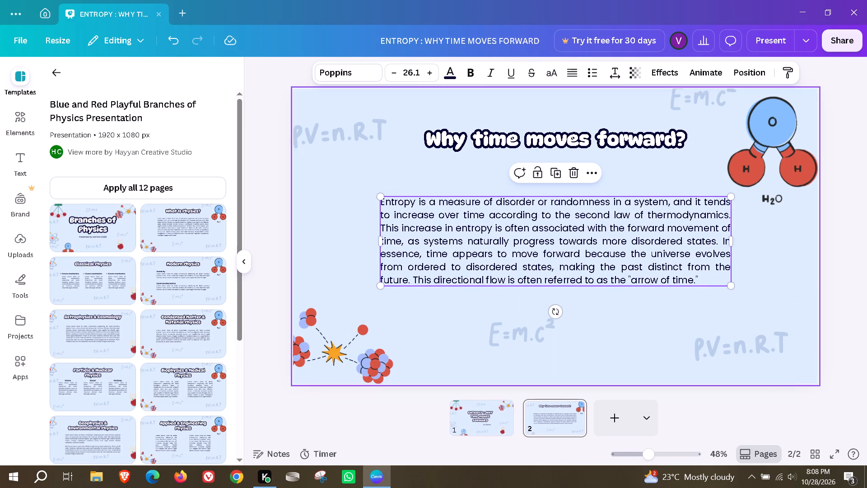
# Move the "Why time moves forward?" heading down to sit just above the paragraph, keeping it centred.
pyautogui.click(632, 174)
pyautogui.moveTo(621, 140); pyautogui.dragTo(620, 163)
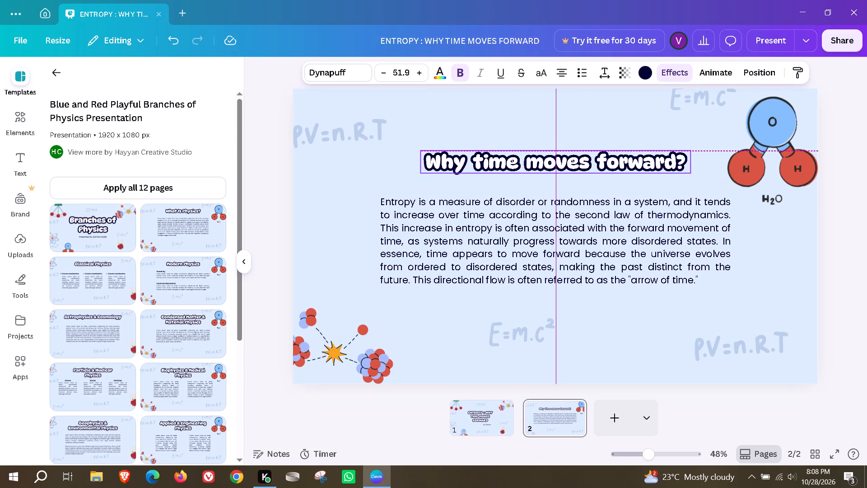
pyautogui.moveTo(620, 163); pyautogui.dragTo(620, 168)
pyautogui.click(669, 312)
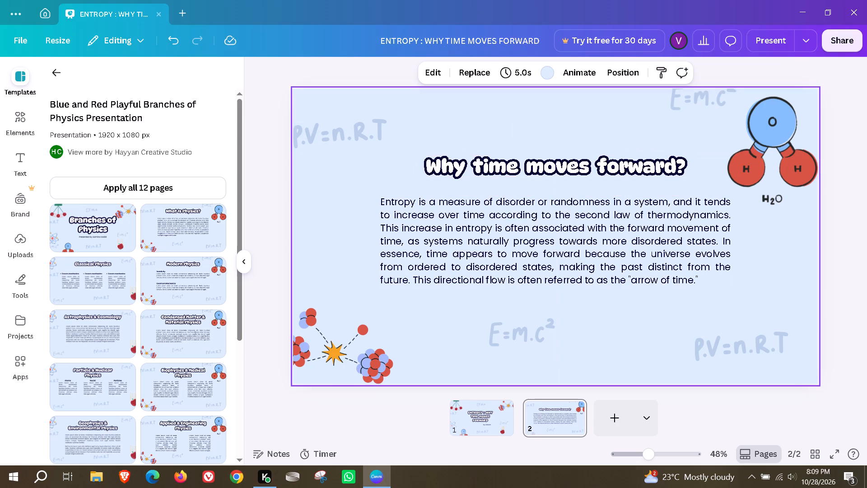
# Add the template's "What Is Physics?" layout as a new third page.
pyautogui.click(105, 277)
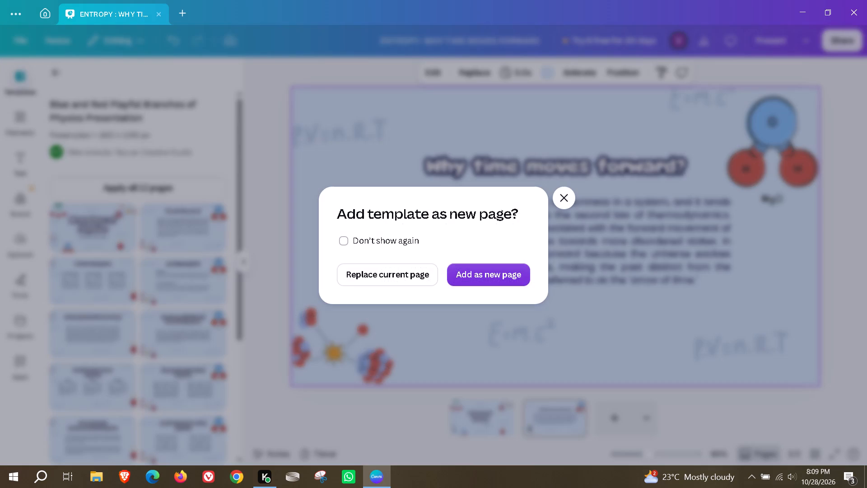
pyautogui.click(560, 195)
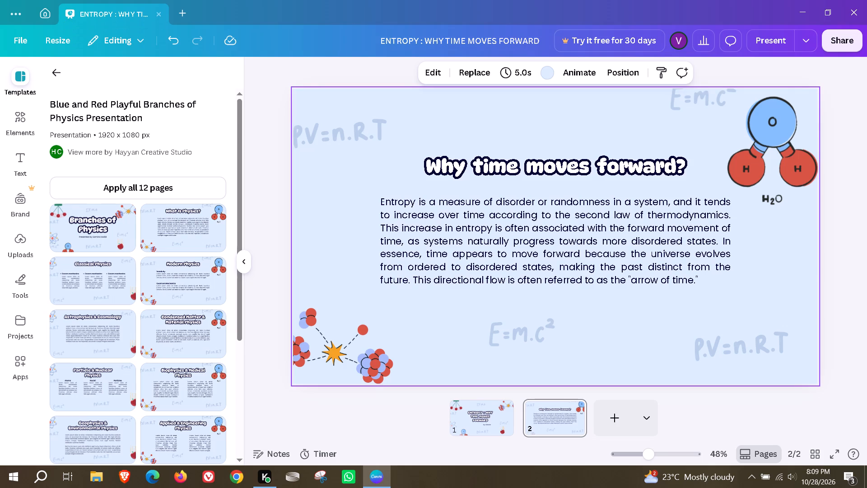
pyautogui.click(228, 216)
pyautogui.click(196, 230)
pyautogui.click(496, 272)
# Change the page 3 heading to "What Is Entropy?" by replacing the word "Physics".
pyautogui.doubleClick(529, 144)
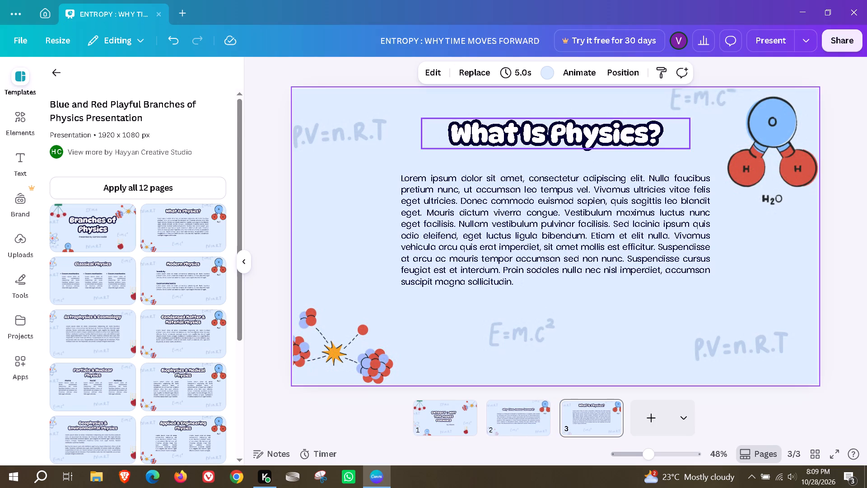
pyautogui.doubleClick(647, 139)
pyautogui.click(647, 139)
pyautogui.press('BackSpace')
pyautogui.press('BackSpace')
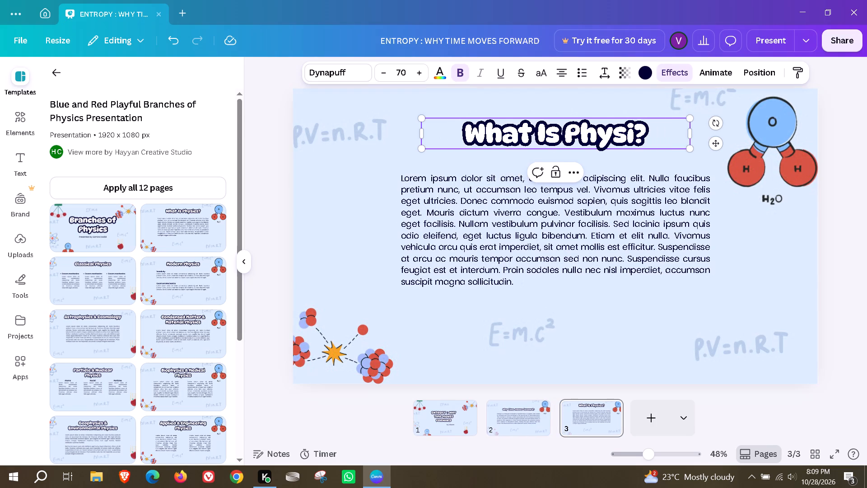
pyautogui.press('BackSpace')
pyautogui.press('BackSpace')
pyautogui.press('BackSpace')
pyautogui.press('BackSpace')
pyautogui.press('BackSpace')
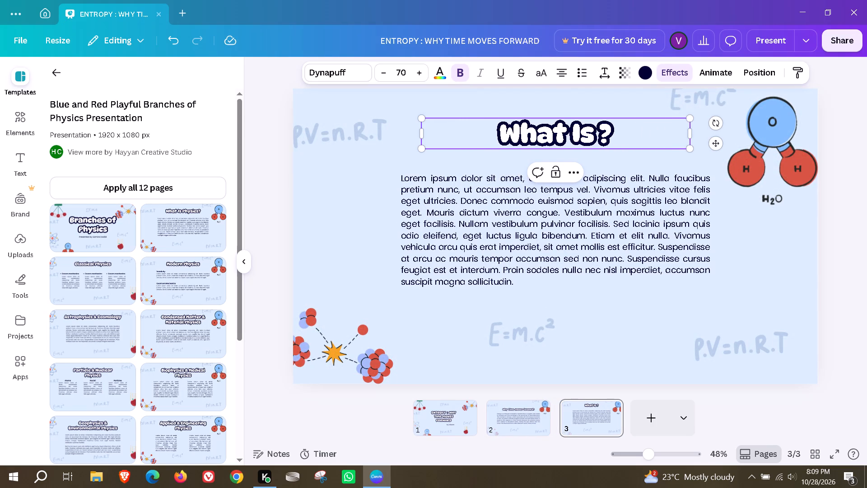
pyautogui.press('Left')
pyautogui.press('Left')
pyautogui.press('Left')
pyautogui.press('Left')
pyautogui.press('space')
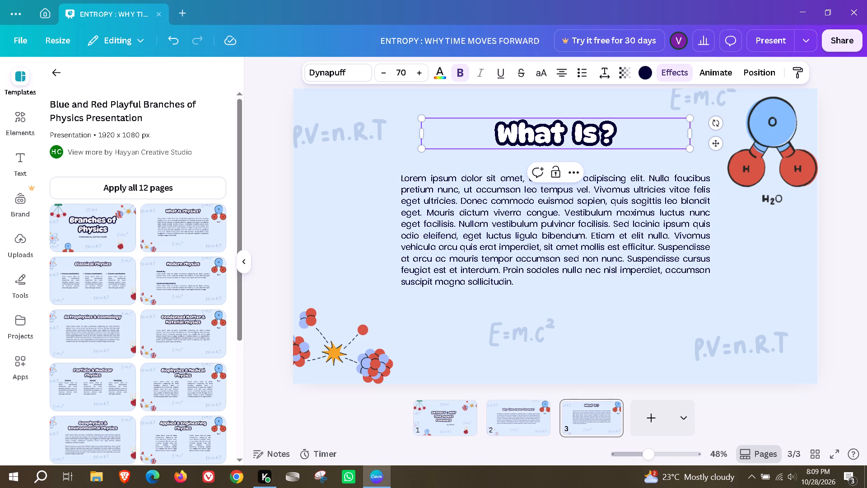
pyautogui.press('Right')
pyautogui.press('Right')
pyautogui.press('Right')
pyautogui.press('Right')
pyautogui.press('space')
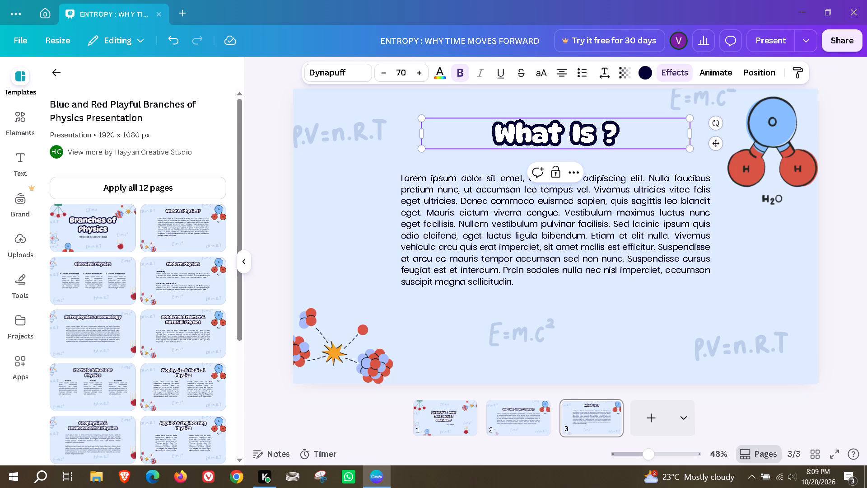
pyautogui.write('Entropy')
pyautogui.press('space')
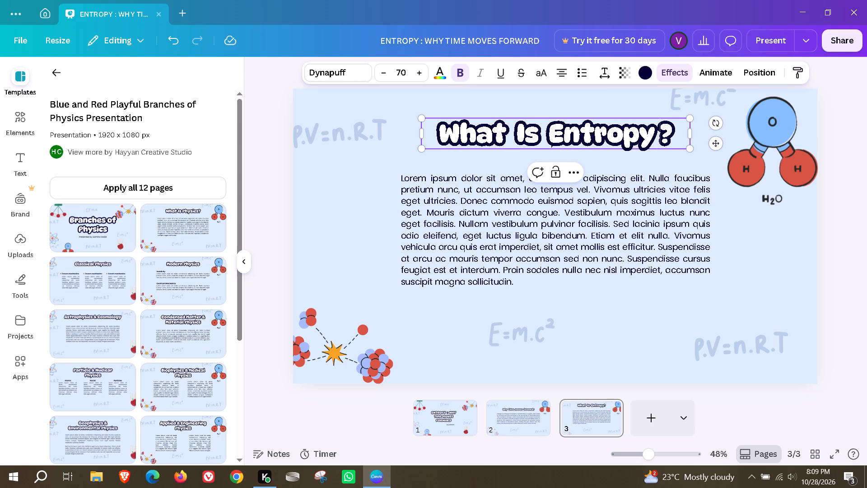
# Replace the page 3 placeholder paragraph with Magic Write text generated from the prompt "in 4-5 lines explain , what is entropy".
pyautogui.doubleClick(558, 232)
pyautogui.click(588, 153)
pyautogui.scroll(-4, 642, 399)
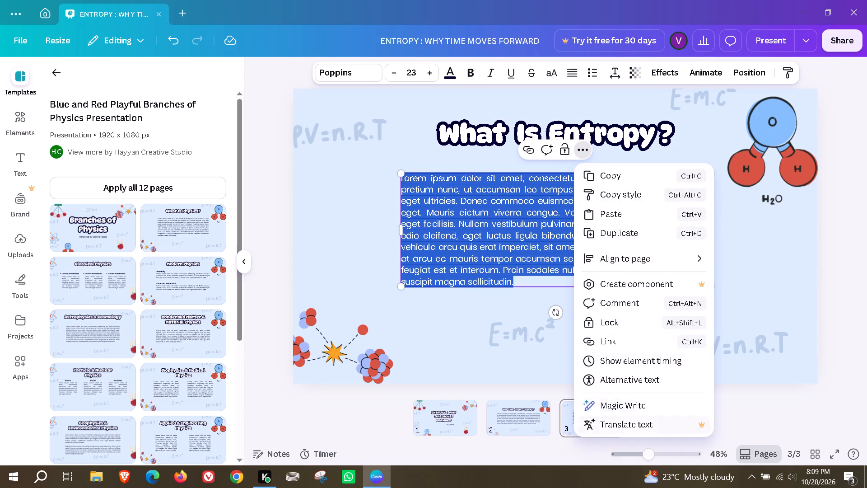
pyautogui.click(632, 411)
pyautogui.click(601, 186)
pyautogui.write('ij')
pyautogui.press('n')
pyautogui.press('BackSpace')
pyautogui.press('BackSpace')
pyautogui.write('n')
pyautogui.press('space')
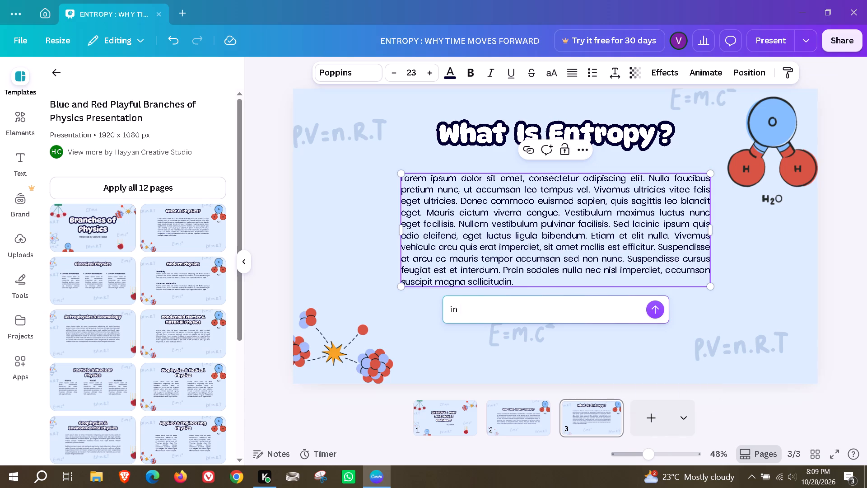
pyautogui.write('4-5 lines explain , what is en')
pyautogui.write('tropy')
pyautogui.press('Return')
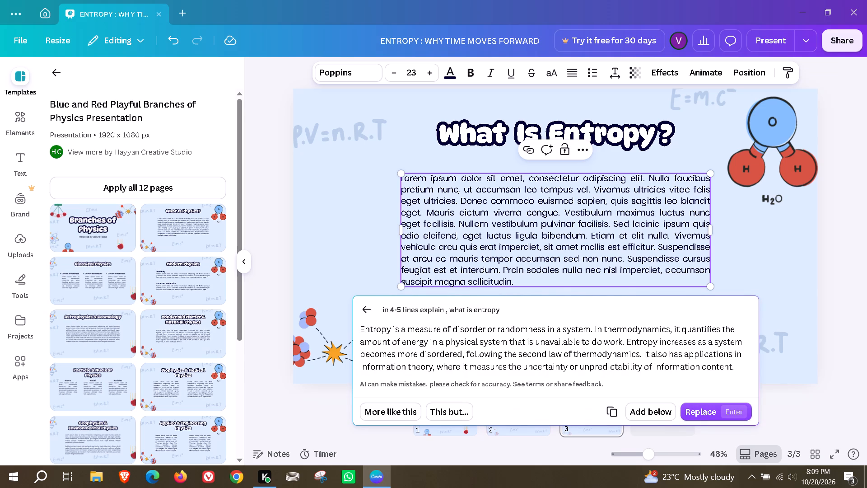
pyautogui.click(702, 413)
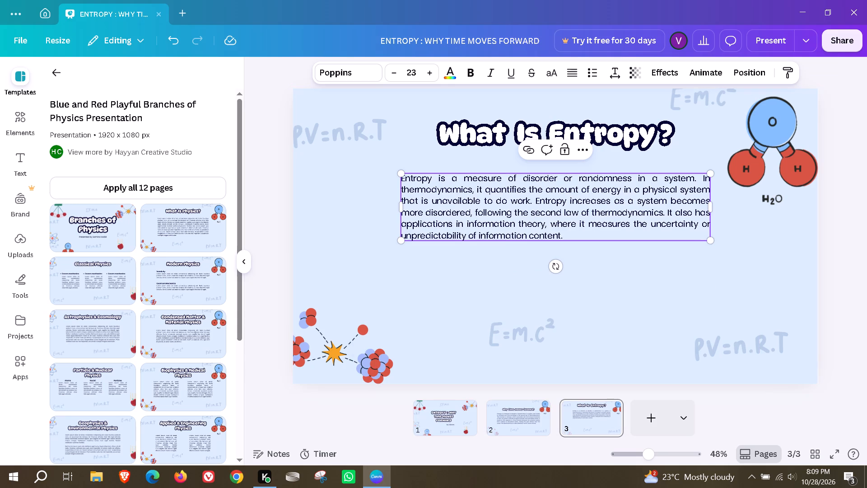
# Enlarge the page 3 paragraph to about size 26, widen its box and move it lower below the heading.
pyautogui.moveTo(709, 243); pyautogui.dragTo(716, 315)
pyautogui.moveTo(734, 214); pyautogui.dragTo(691, 240)
pyautogui.click(569, 281)
pyautogui.moveTo(556, 226); pyautogui.dragTo(560, 248)
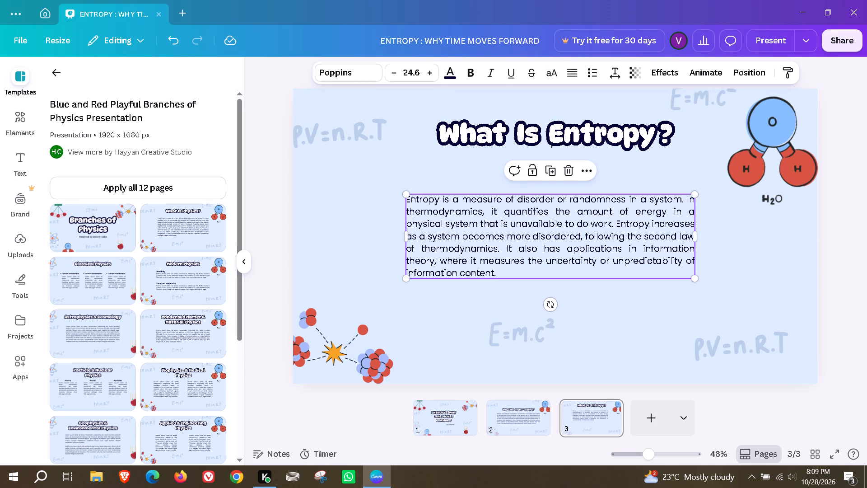
pyautogui.moveTo(697, 235); pyautogui.dragTo(713, 252)
pyautogui.moveTo(711, 279); pyautogui.dragTo(718, 308)
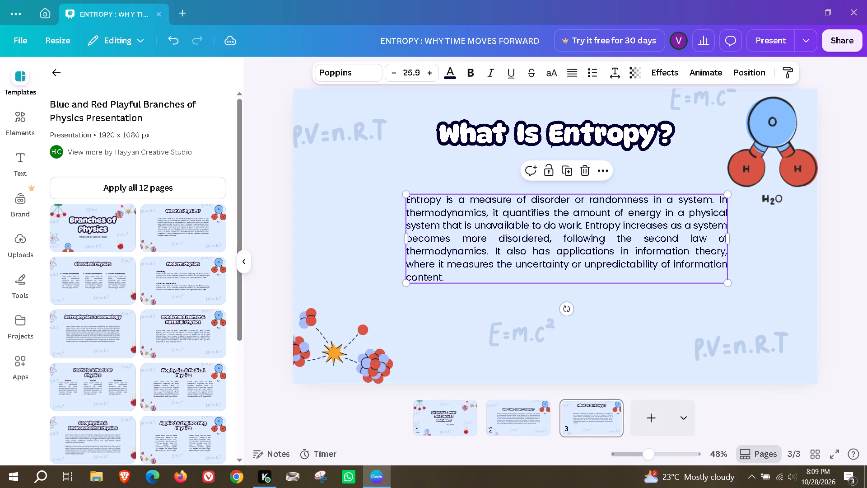
# Replace the page 3 paragraph with Magic Write text generated from the prompt "in 6-7 lines explain entropy for a university student".
pyautogui.click(605, 169)
pyautogui.scroll(-2, 643, 385)
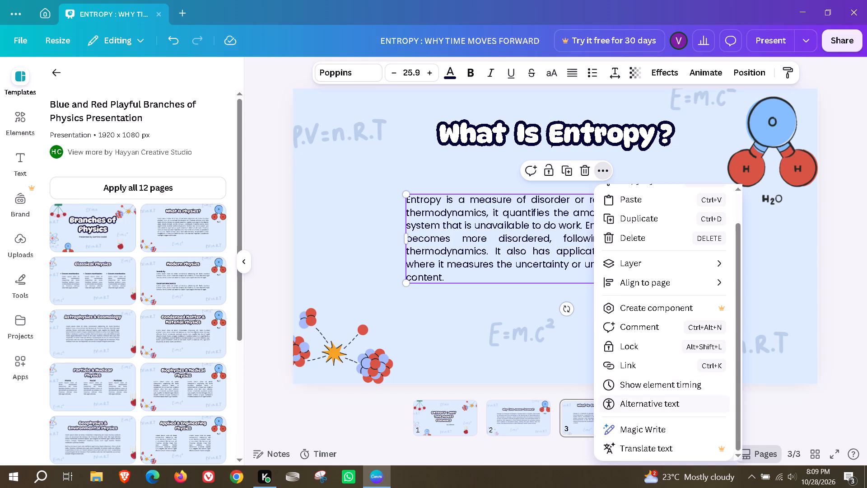
pyautogui.click(643, 422)
pyautogui.click(639, 197)
pyautogui.write('in')
pyautogui.press('space')
pyautogui.write('6-7 lines explain ectropy')
pyautogui.press('BackSpace')
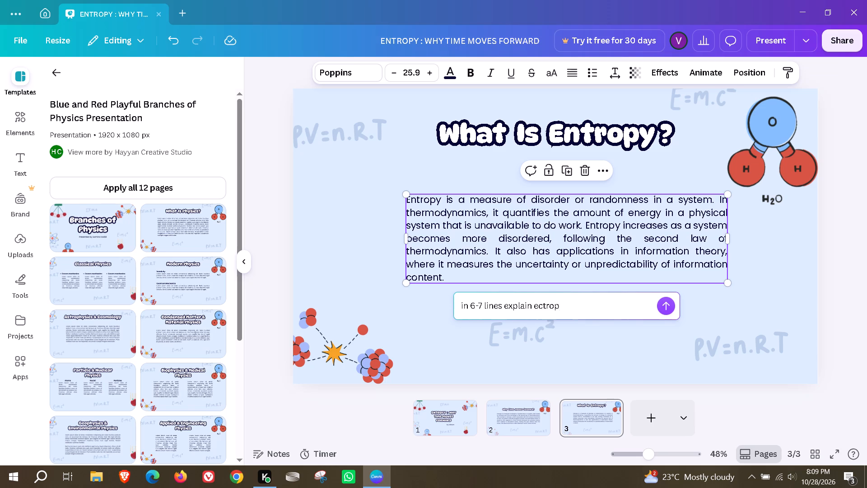
pyautogui.press('BackSpace')
pyautogui.press('BackSpace')
pyautogui.press('BackSpace')
pyautogui.press('BackSpace')
pyautogui.press('BackSpace')
pyautogui.write('ntropy like')
pyautogui.press('BackSpace')
pyautogui.press('BackSpace')
pyautogui.press('BackSpace')
pyautogui.press('BackSpace')
pyautogui.write('for a universit')
pyautogui.press('space')
pyautogui.press('BackSpace')
pyautogui.write('y stue')
pyautogui.press('BackSpace')
pyautogui.write('dent')
pyautogui.press('Return')
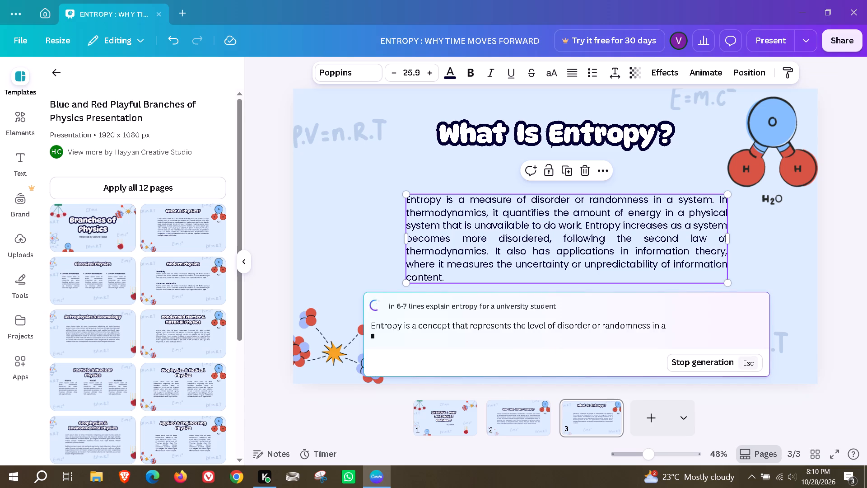
pyautogui.click(709, 311)
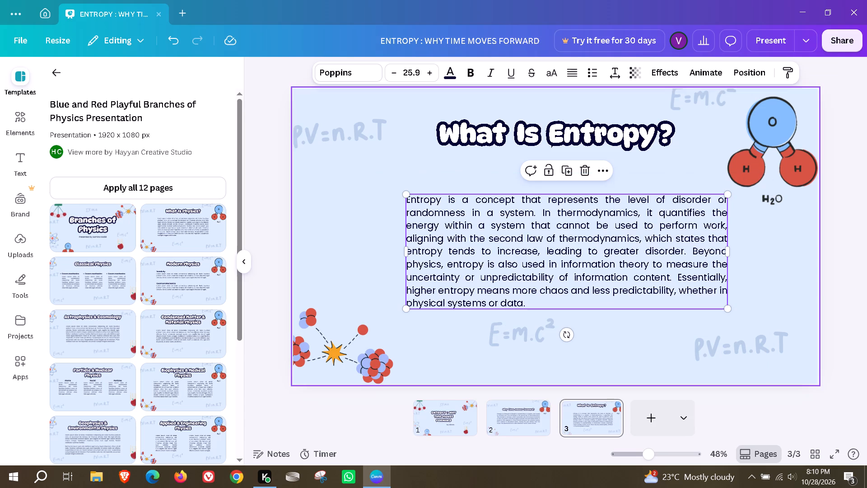
# Slightly shrink the page 3 paragraph and centre it on the page, then move the heading down closer to it.
pyautogui.moveTo(727, 309); pyautogui.dragTo(721, 318)
pyautogui.click(792, 283)
pyautogui.moveTo(573, 250); pyautogui.dragTo(555, 252)
pyautogui.moveTo(586, 133); pyautogui.dragTo(586, 157)
pyautogui.click(749, 268)
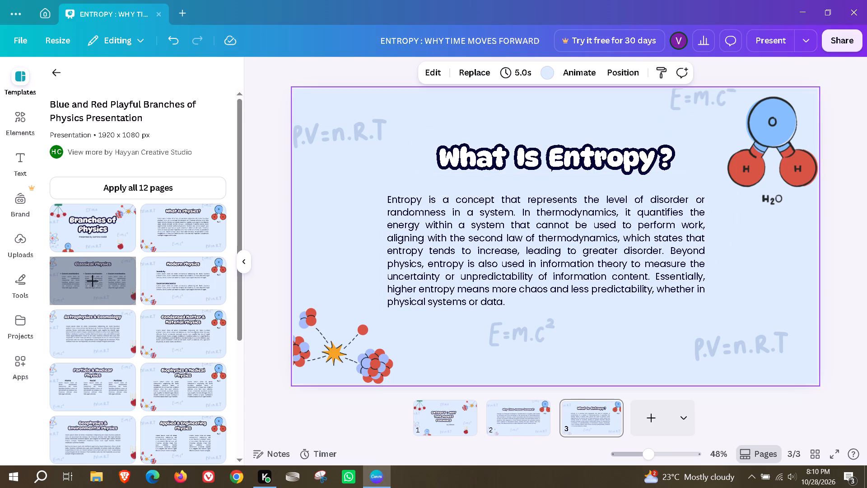
# Add the template's "Modern Physics" layout as a new fourth page.
pyautogui.click(176, 261)
pyautogui.click(463, 281)
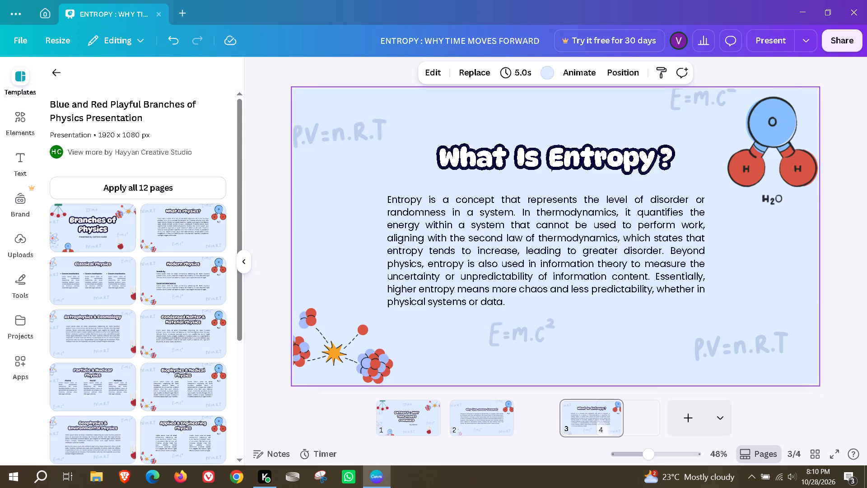
# Change the page 4 heading to "Second law of Thermodynamics".
pyautogui.doubleClick(552, 144)
pyautogui.write('SECO')
pyautogui.press('BackSpace')
pyautogui.press('BackSpace')
pyautogui.press('BackSpace')
pyautogui.write('econd')
pyautogui.press('space')
pyautogui.press('space')
pyautogui.write('la')
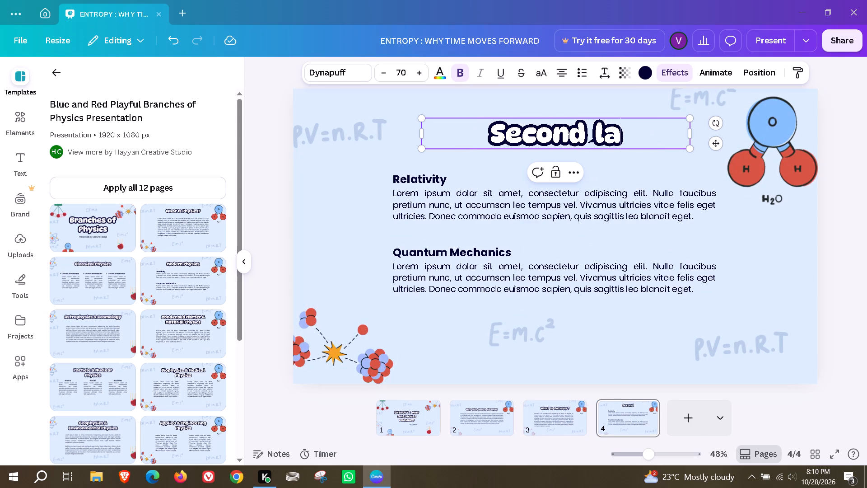
pyautogui.press('space')
pyautogui.press('BackSpace')
pyautogui.write('w of')
pyautogui.press('space')
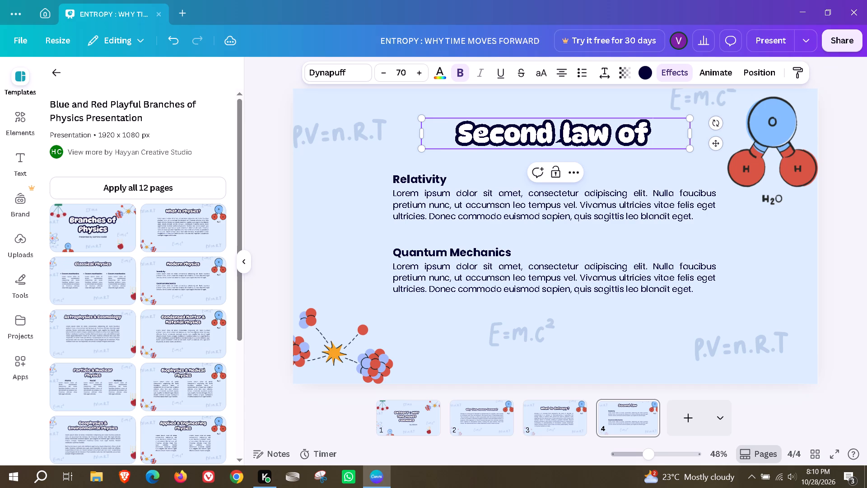
pyautogui.write('Th')
pyautogui.press('BackSpace')
pyautogui.press('BackSpace')
pyautogui.press('space')
pyautogui.write('Thermodynac')
pyautogui.press('BackSpace')
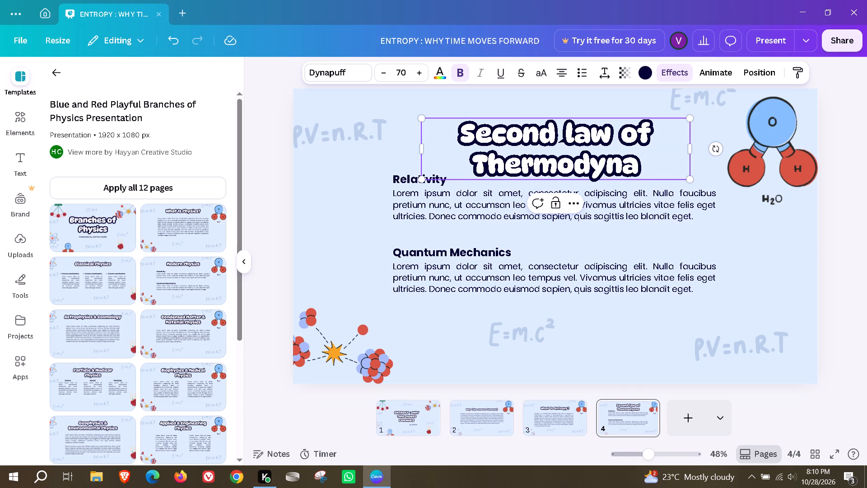
pyautogui.press('BackSpace')
pyautogui.write('amics')
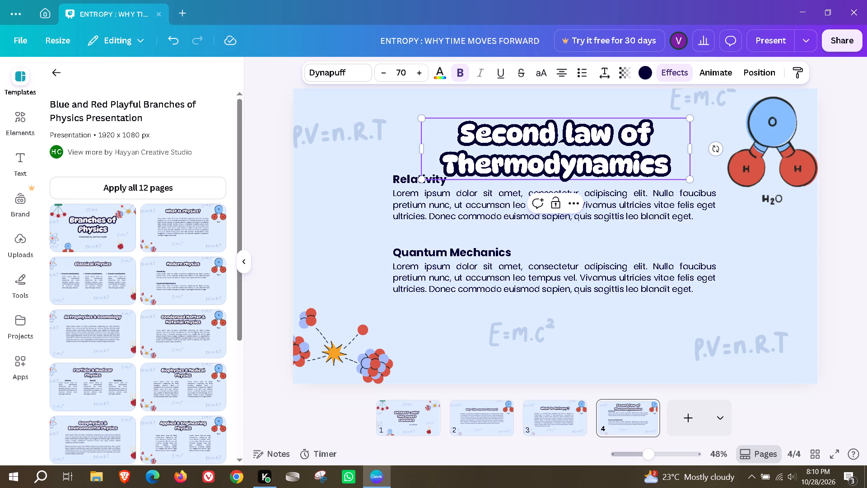
# Reduce the page 4 heading to size 56, narrow its box and centre it on the page.
pyautogui.click(685, 181)
pyautogui.click(638, 145)
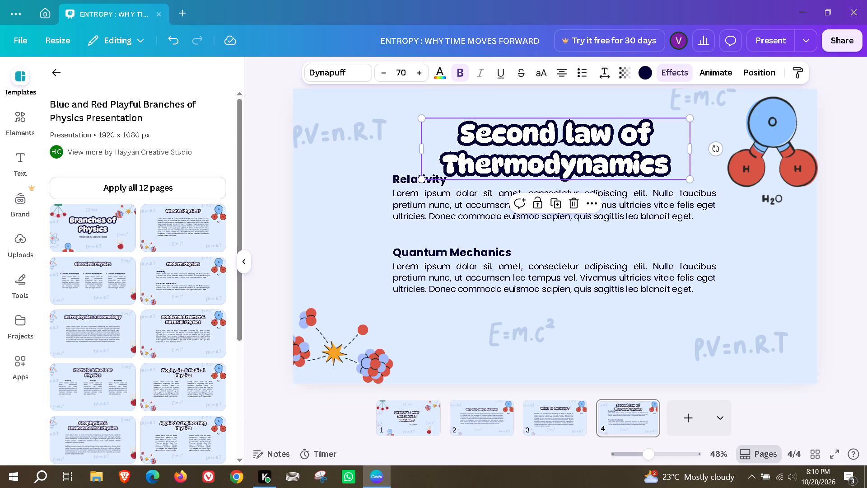
pyautogui.moveTo(689, 178); pyautogui.dragTo(639, 148)
pyautogui.moveTo(639, 146); pyautogui.dragTo(693, 155)
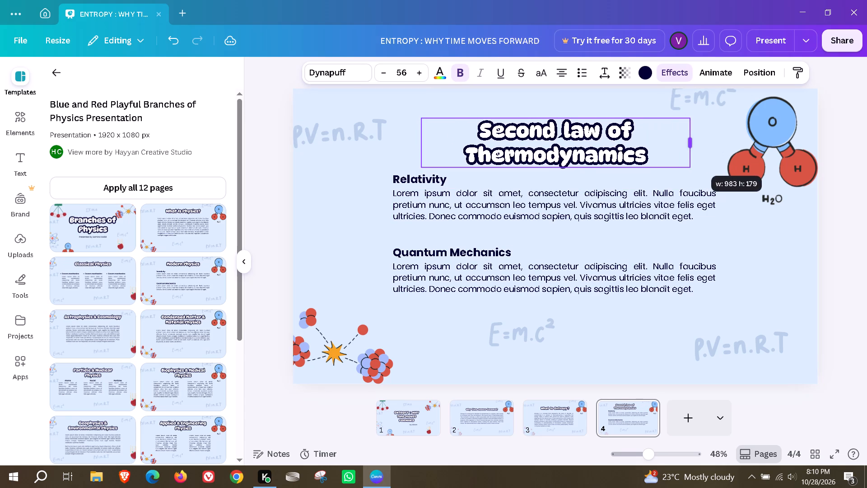
pyautogui.moveTo(693, 155); pyautogui.dragTo(636, 151)
pyautogui.click(681, 149)
pyautogui.moveTo(545, 150); pyautogui.dragTo(571, 149)
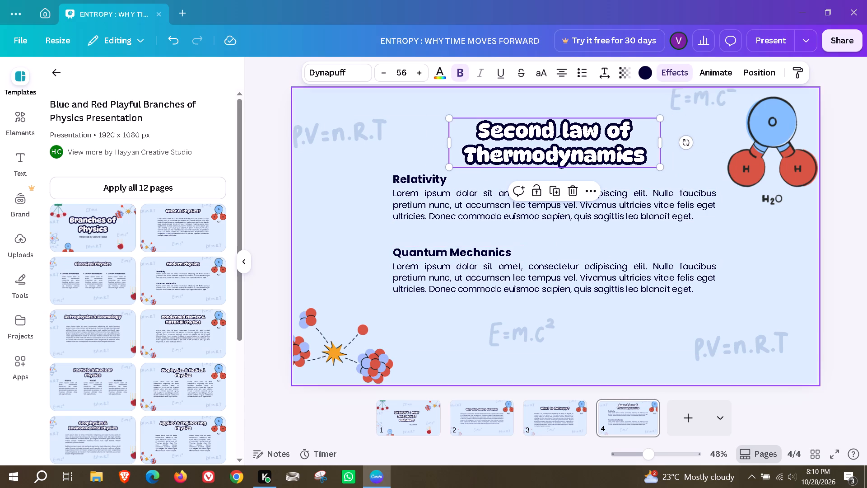
# Delete the "Quantum Mechanics" subheading and its paragraph from page 4.
pyautogui.moveTo(384, 238); pyautogui.dragTo(417, 267)
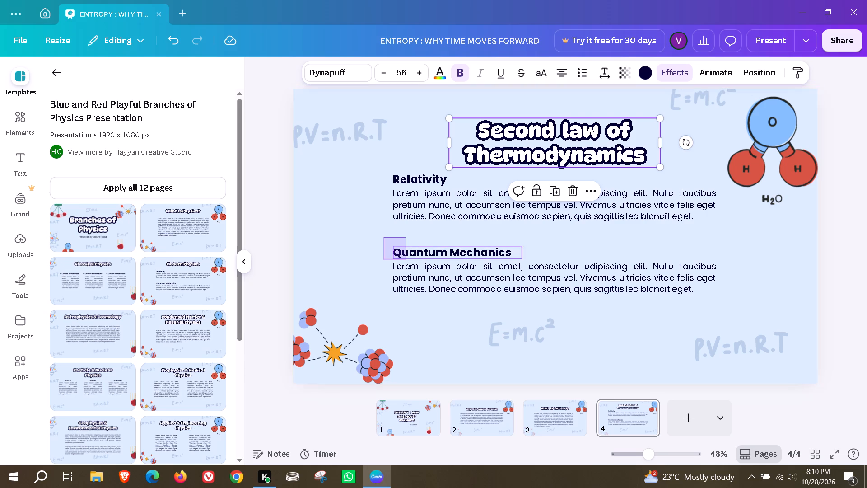
pyautogui.moveTo(417, 267); pyautogui.dragTo(675, 303)
pyautogui.click(576, 222)
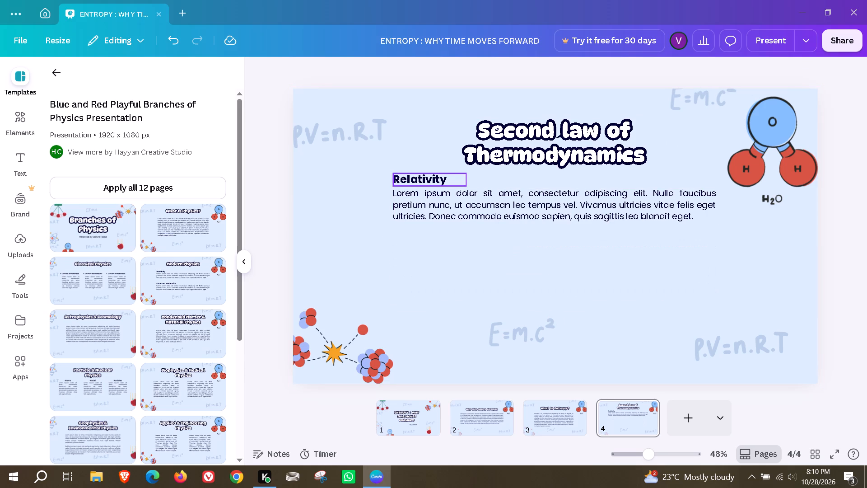
# Change the page 4 subheading "Relativity" to "Explanation".
pyautogui.doubleClick(436, 181)
pyautogui.write('Explanation')
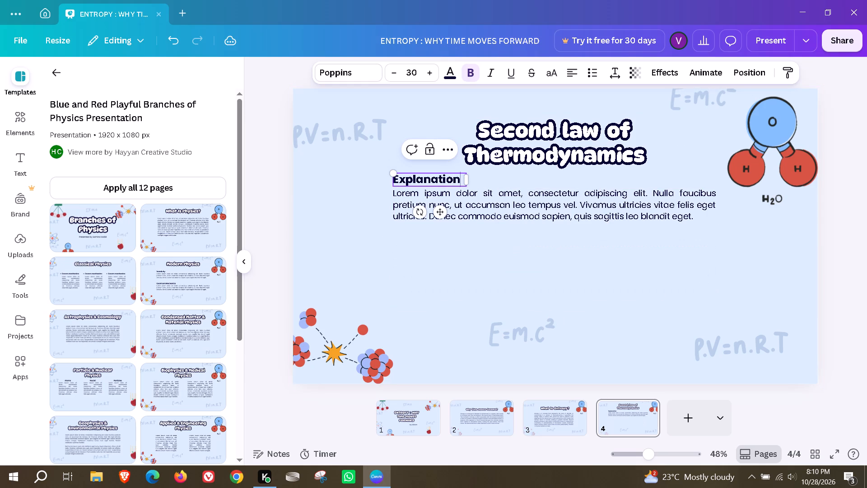
# Move the page 4 placeholder paragraph lower, leaving a gap below the "Explanation" subheading.
pyautogui.moveTo(510, 212); pyautogui.dragTo(507, 231)
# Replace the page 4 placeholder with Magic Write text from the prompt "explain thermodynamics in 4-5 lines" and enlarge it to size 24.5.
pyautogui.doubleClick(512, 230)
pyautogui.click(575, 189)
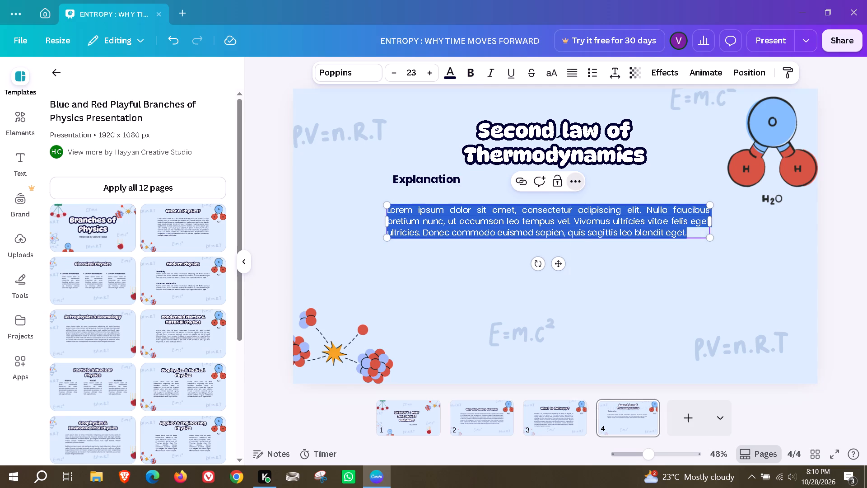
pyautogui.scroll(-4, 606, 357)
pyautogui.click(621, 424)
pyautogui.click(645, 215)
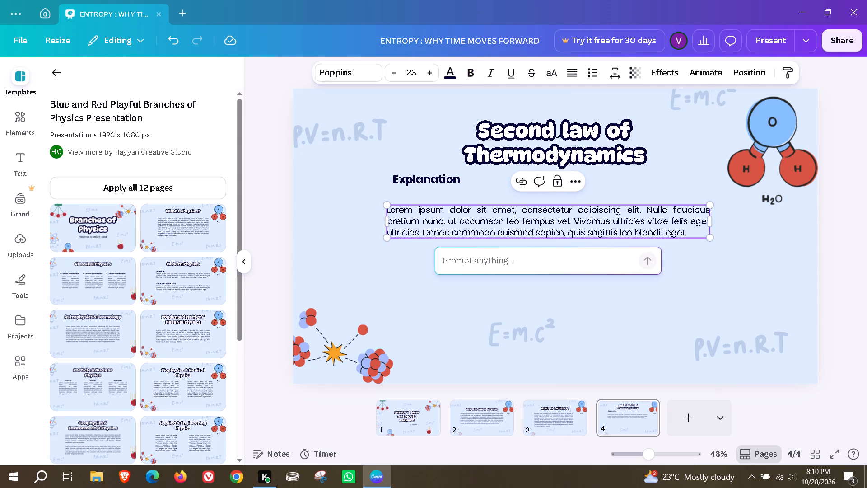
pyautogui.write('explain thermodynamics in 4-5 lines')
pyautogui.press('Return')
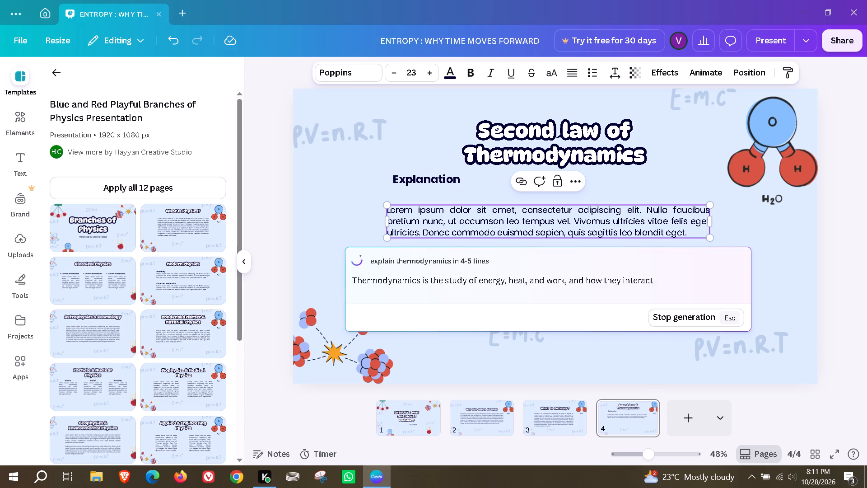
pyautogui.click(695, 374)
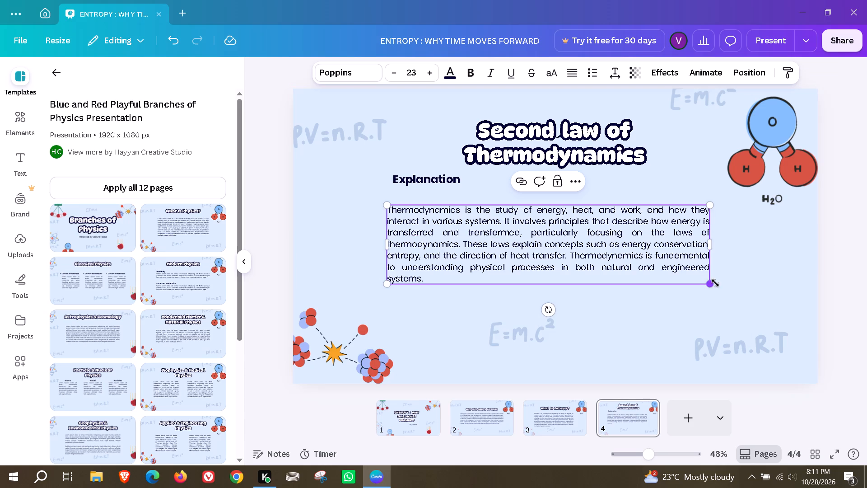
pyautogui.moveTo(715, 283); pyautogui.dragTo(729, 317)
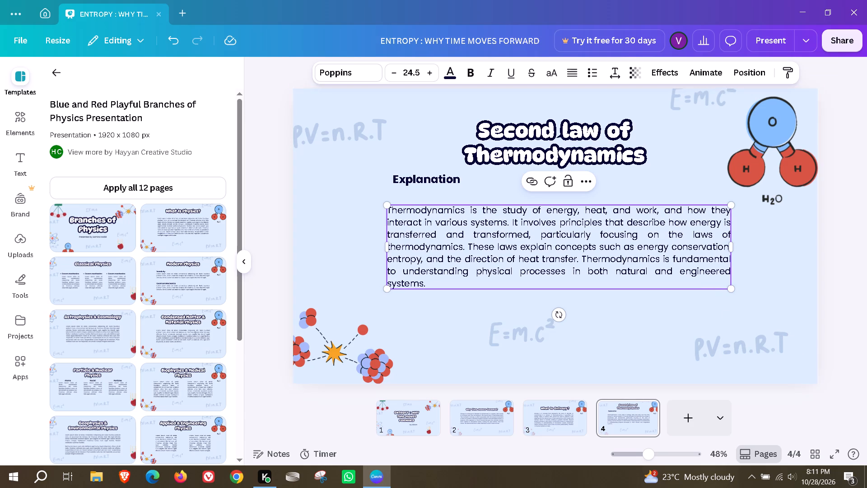
# Replace the page 4 paragraph with Magic Write text generated from the prompt "explain second law of thermodynamics in 5-6 lines".
pyautogui.click(585, 178)
pyautogui.scroll(-3, 584, 349)
pyautogui.click(622, 431)
pyautogui.click(627, 206)
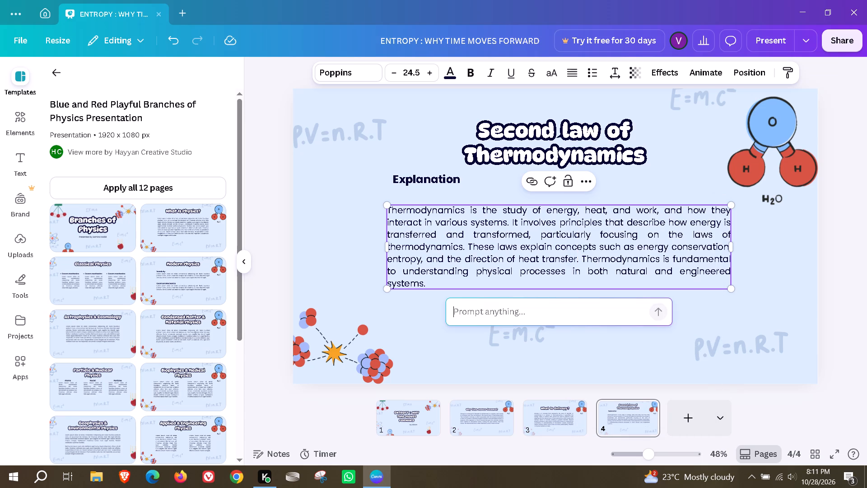
pyautogui.write('explain second law of thermodynai')
pyautogui.press('BackSpace')
pyautogui.write('mics i')
pyautogui.write('n')
pyautogui.press('space')
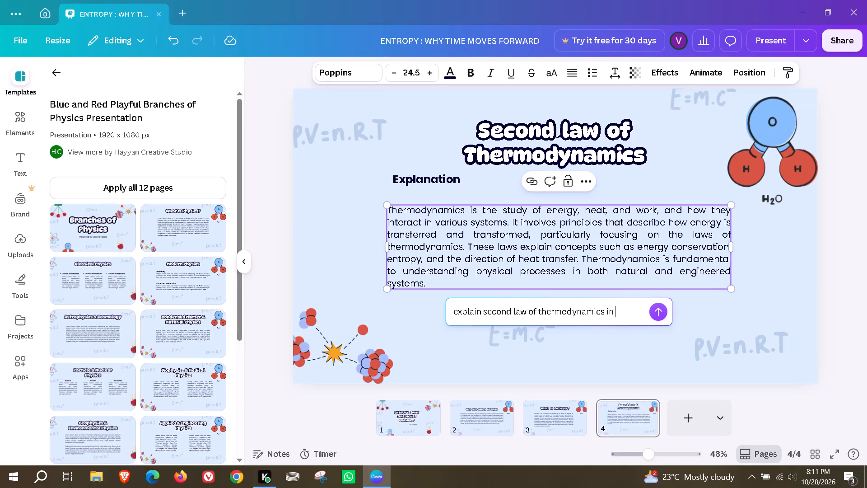
pyautogui.write('5-6')
pyautogui.press('space')
pyautogui.write('lines')
pyautogui.press('Return')
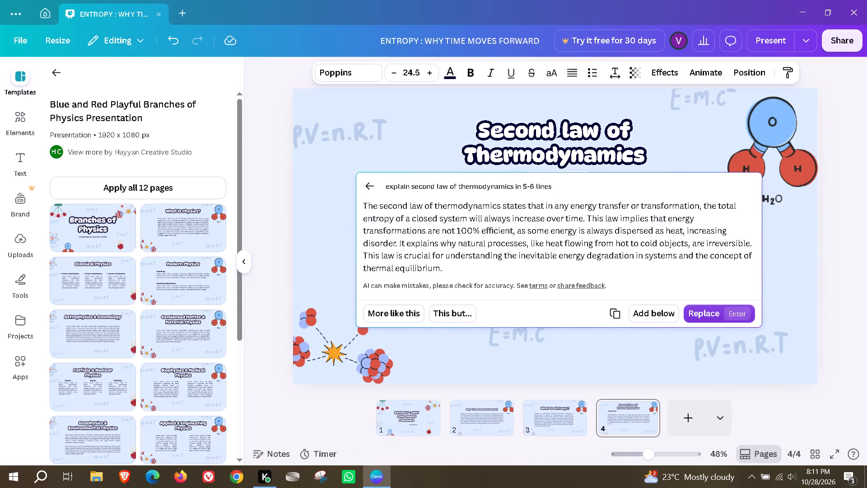
pyautogui.click(706, 320)
# Enlarge the page 4 paragraph to about size 25.3, narrow its box slightly and move it a little lower.
pyautogui.moveTo(735, 288); pyautogui.dragTo(742, 309)
pyautogui.moveTo(745, 249); pyautogui.dragTo(737, 249)
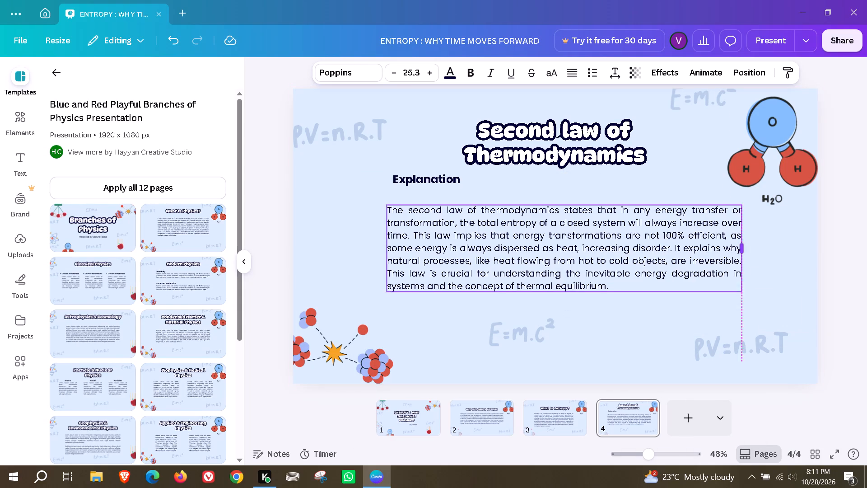
pyautogui.moveTo(737, 249); pyautogui.dragTo(730, 251)
pyautogui.click(636, 306)
pyautogui.moveTo(597, 263); pyautogui.dragTo(595, 269)
# Move the "Explanation" subheading down to sit just above the paragraph, aligned with its left edge.
pyautogui.moveTo(441, 181); pyautogui.dragTo(439, 181)
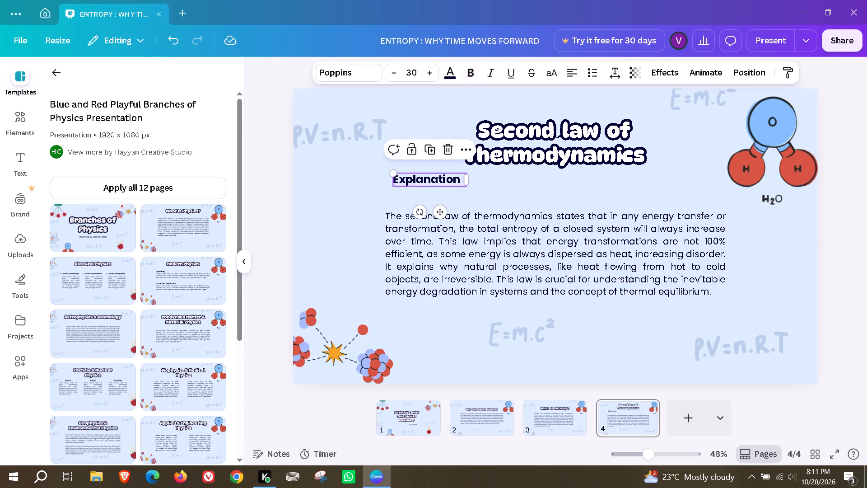
pyautogui.moveTo(439, 181); pyautogui.dragTo(430, 195)
pyautogui.click(569, 317)
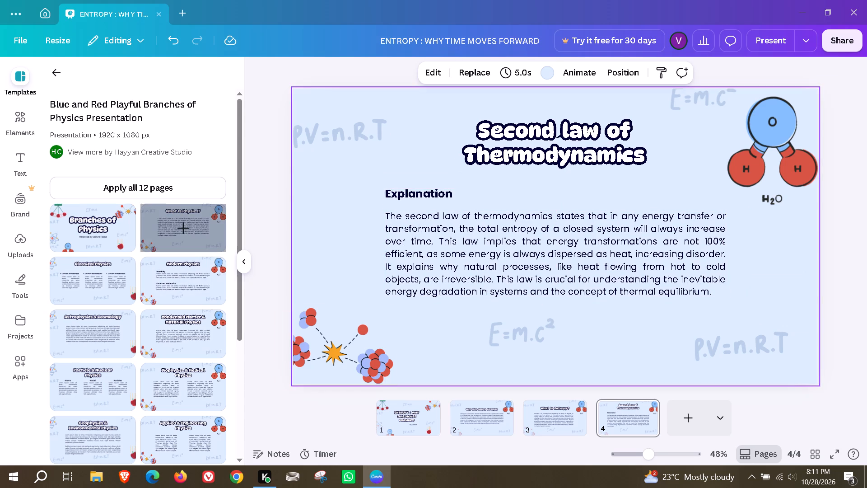
# Add the template's "Astrophysics & Cosmology" layout as a new fifth page.
pyautogui.click(104, 325)
pyautogui.click(494, 275)
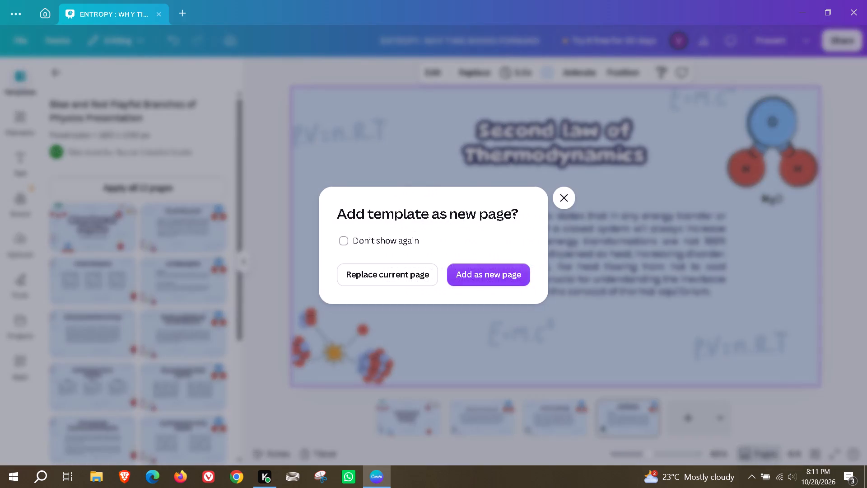
# Replace the page 5 title with "Thermodynamic definition of Entropy".
pyautogui.doubleClick(554, 142)
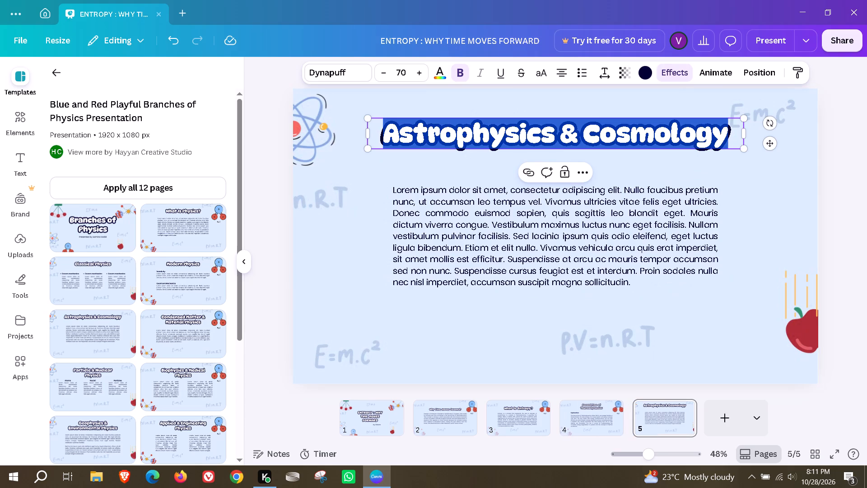
pyautogui.write('TH')
pyautogui.press('BackSpace')
pyautogui.write('hermodynamic')
pyautogui.press('space')
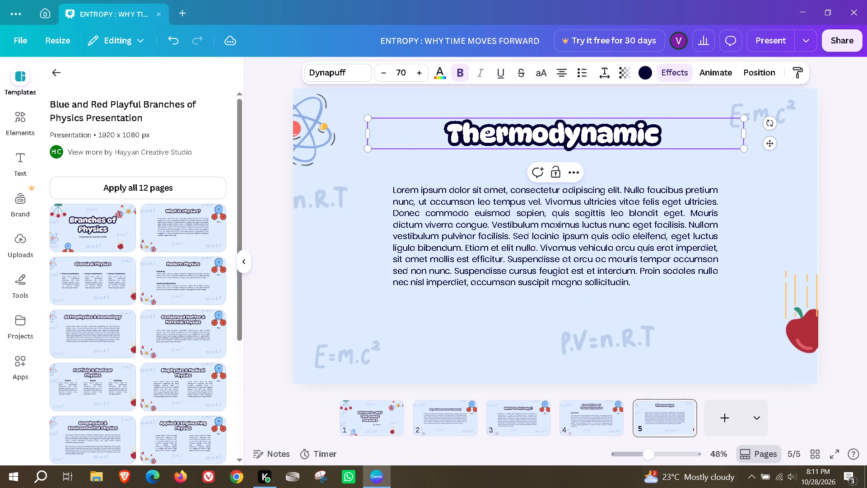
pyautogui.press('space')
pyautogui.write('definition f')
pyautogui.press('BackSpace')
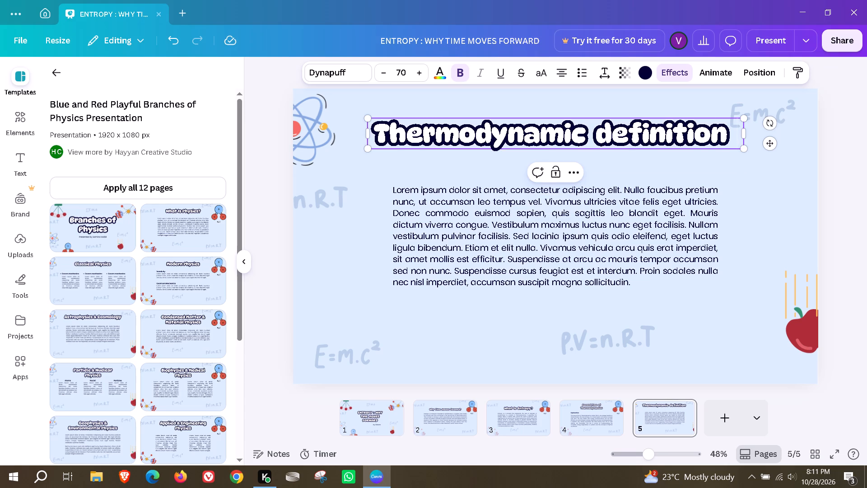
pyautogui.write('of')
pyautogui.press('space')
pyautogui.press('space')
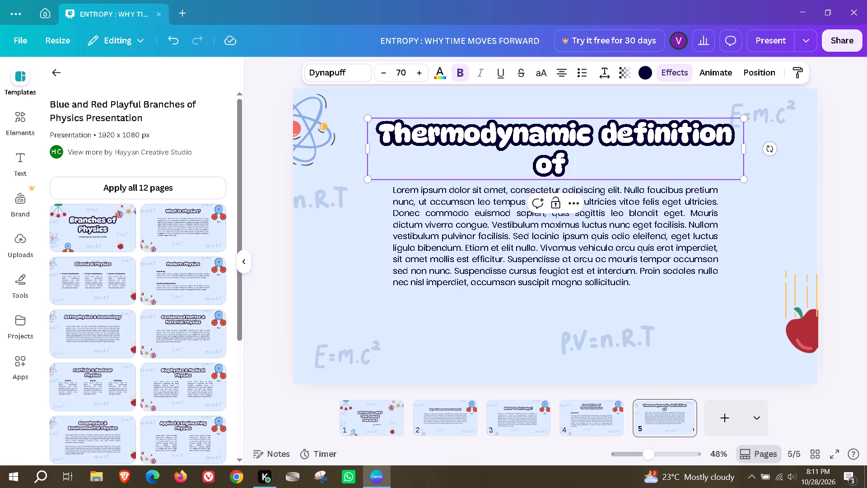
pyautogui.write('Entropy')
pyautogui.press('space')
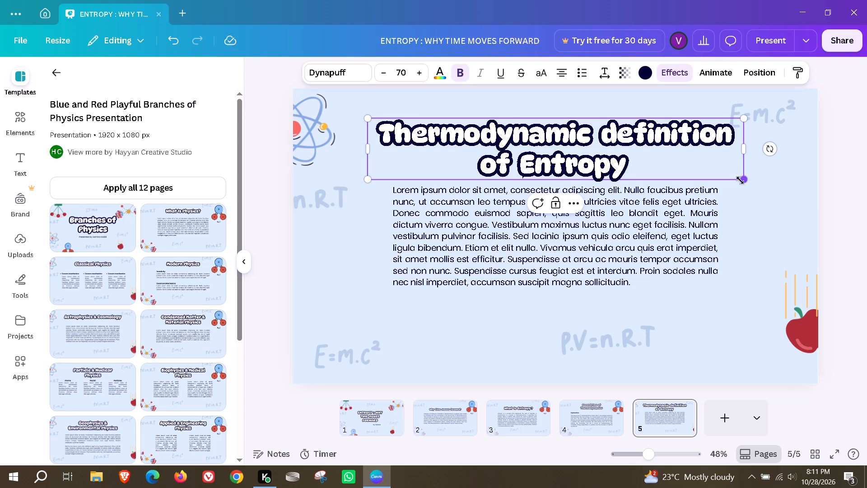
# Shrink the page 5 title to about size 54.3, widen its box slightly and centre it above the paragraph.
pyautogui.moveTo(740, 180); pyautogui.dragTo(656, 164)
pyautogui.moveTo(664, 143); pyautogui.dragTo(686, 145)
pyautogui.click(618, 174)
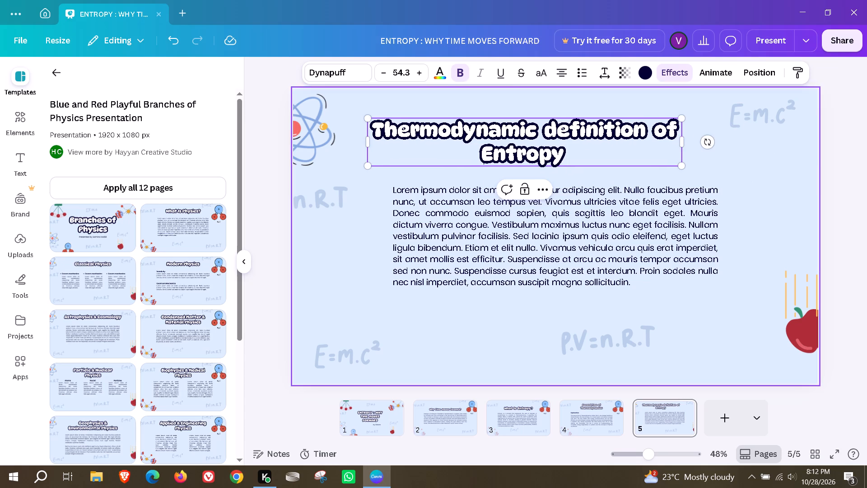
pyautogui.moveTo(555, 148); pyautogui.dragTo(585, 151)
# Replace the page 5 paragraph with Magic Write text generated from the prompt "in 5-6 line provide thermodynamic explanation of entropy".
pyautogui.doubleClick(579, 242)
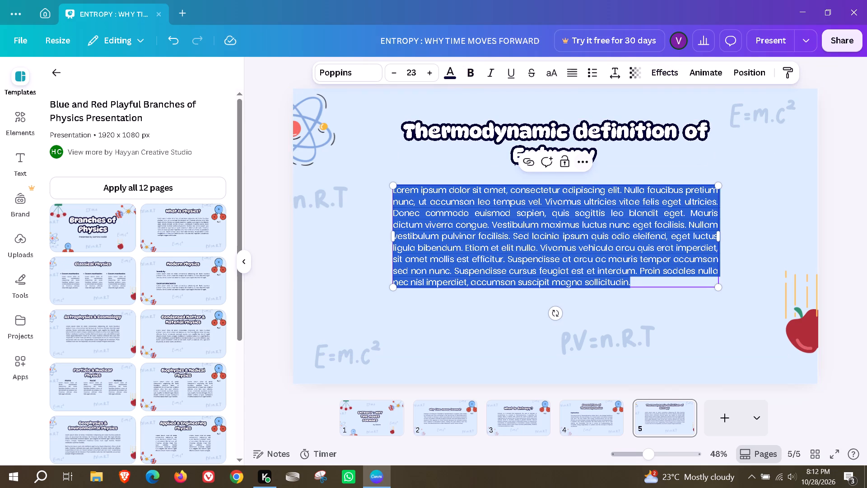
pyautogui.click(583, 155)
pyautogui.scroll(-4, 609, 347)
pyautogui.click(611, 413)
pyautogui.click(611, 194)
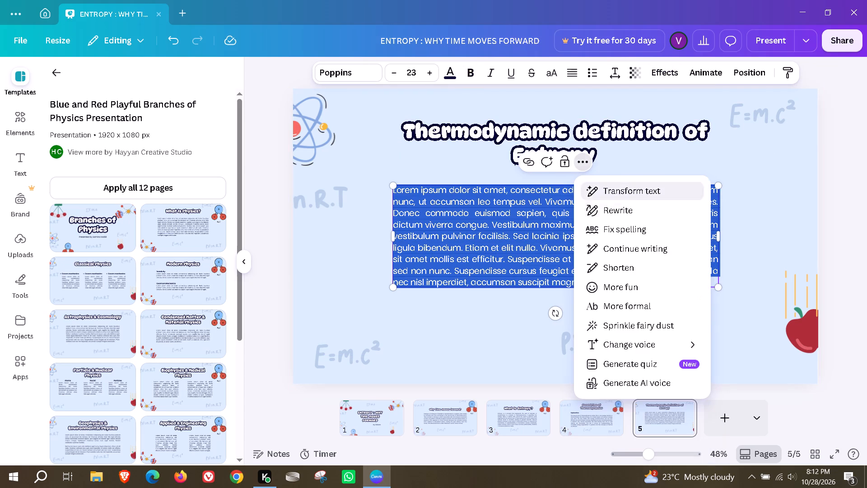
pyautogui.write('in')
pyautogui.press('space')
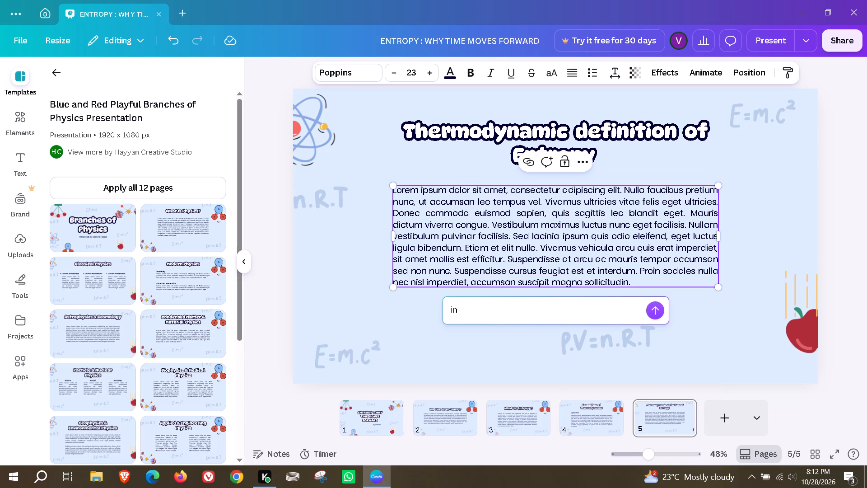
pyautogui.write('5-6 line exp')
pyautogui.press('BackSpace')
pyautogui.press('BackSpace')
pyautogui.press('BackSpace')
pyautogui.write('proi')
pyautogui.press('BackSpace')
pyautogui.write('vide thermodynamic explanation of entry')
pyautogui.press('BackSpace')
pyautogui.write('opy')
pyautogui.press('Return')
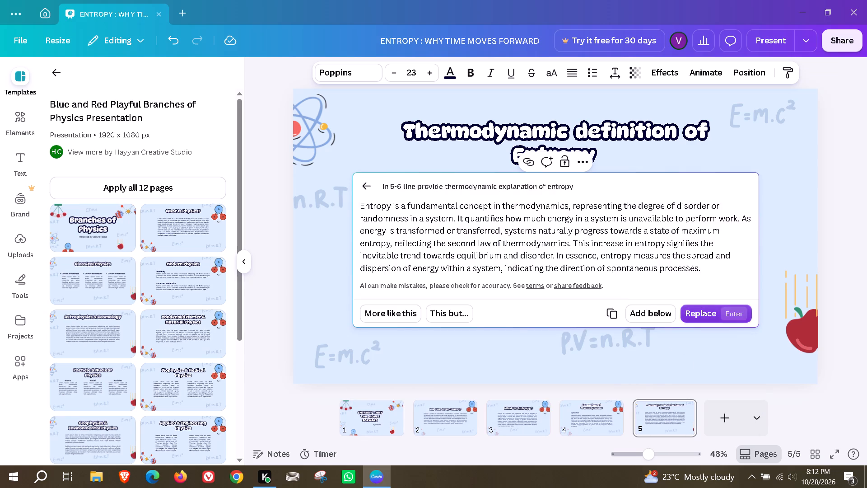
pyautogui.click(694, 318)
# Enlarge the page 5 paragraph text, narrow its box slightly and move it lower, roughly centred on the page.
pyautogui.moveTo(719, 277); pyautogui.dragTo(736, 326)
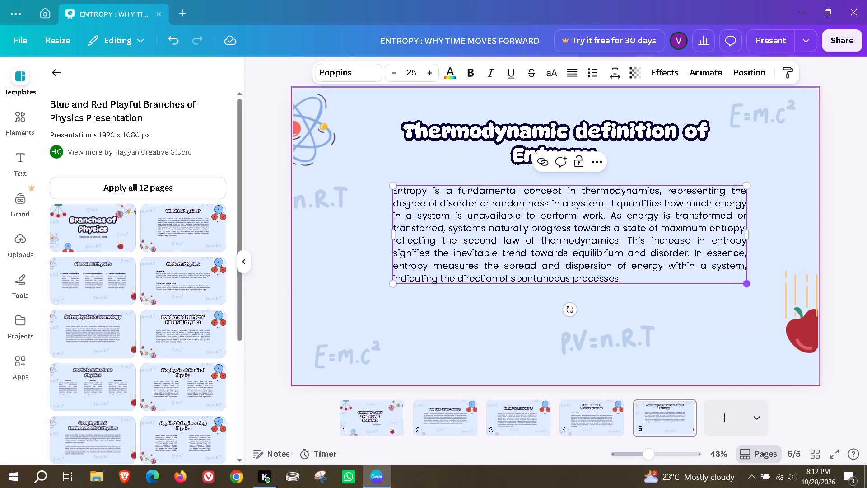
pyautogui.click(687, 314)
pyautogui.moveTo(623, 255); pyautogui.dragTo(617, 270)
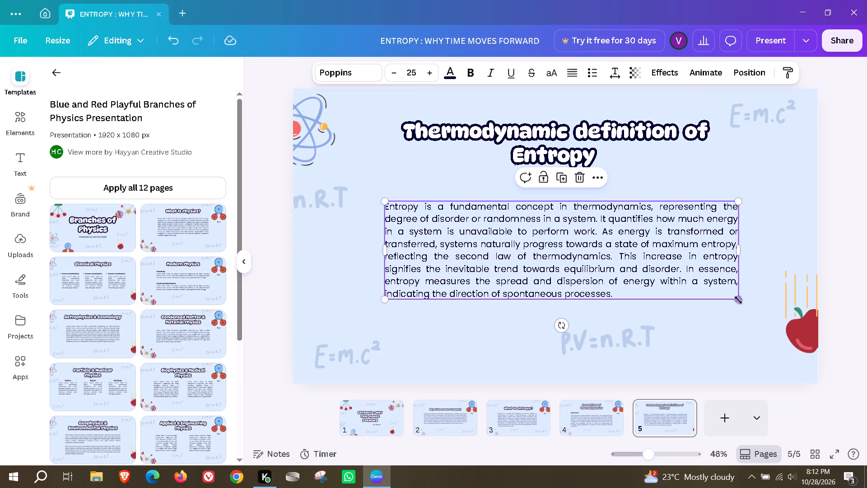
pyautogui.moveTo(739, 302); pyautogui.dragTo(747, 320)
pyautogui.moveTo(751, 304); pyautogui.dragTo(759, 326)
pyautogui.moveTo(765, 257); pyautogui.dragTo(750, 261)
pyautogui.click(726, 340)
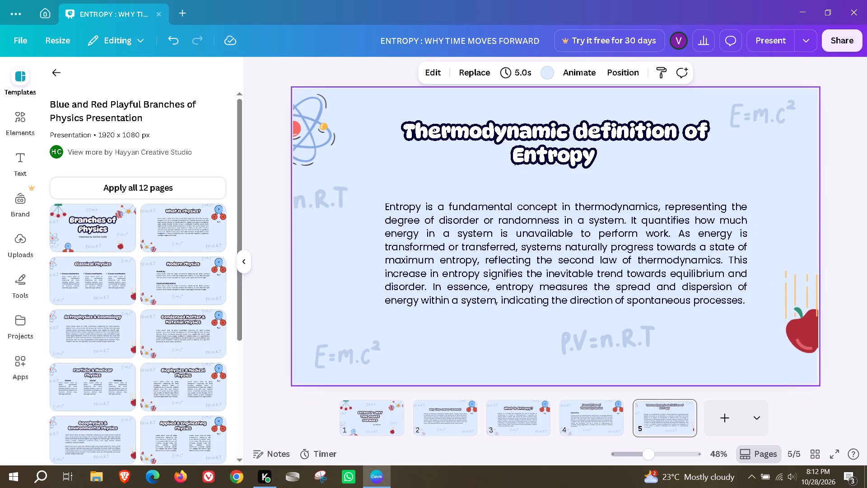
pyautogui.moveTo(570, 282); pyautogui.dragTo(565, 282)
# Move the page 5 title down closer to the paragraph, keeping it centred.
pyautogui.moveTo(614, 138); pyautogui.dragTo(610, 169)
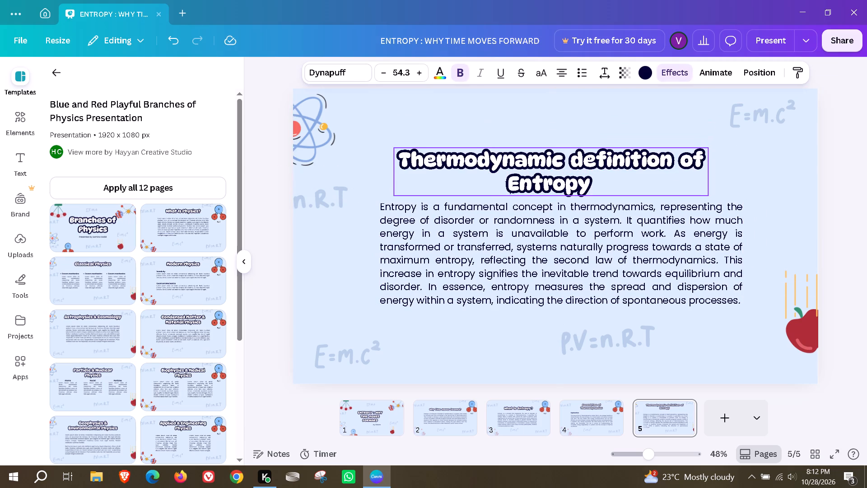
pyautogui.moveTo(610, 169); pyautogui.dragTo(614, 157)
pyautogui.click(769, 196)
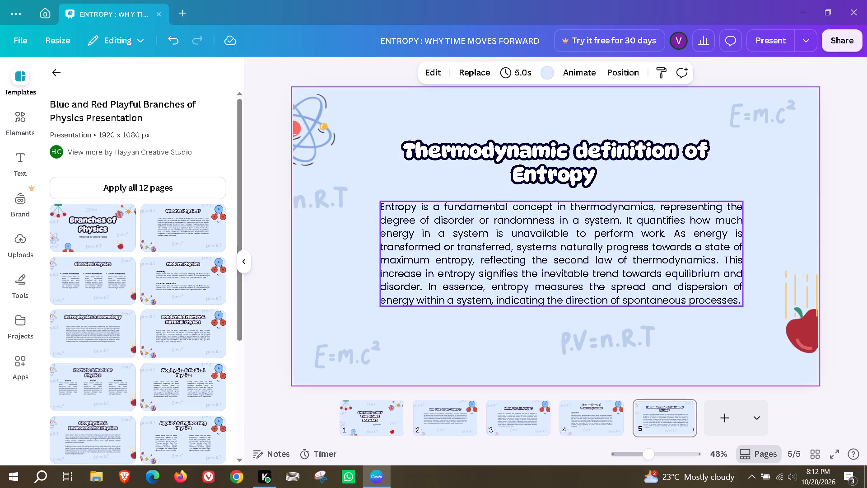
# Add the template's "Condensed Matter & Material Physics" layout as a new sixth page.
pyautogui.click(106, 331)
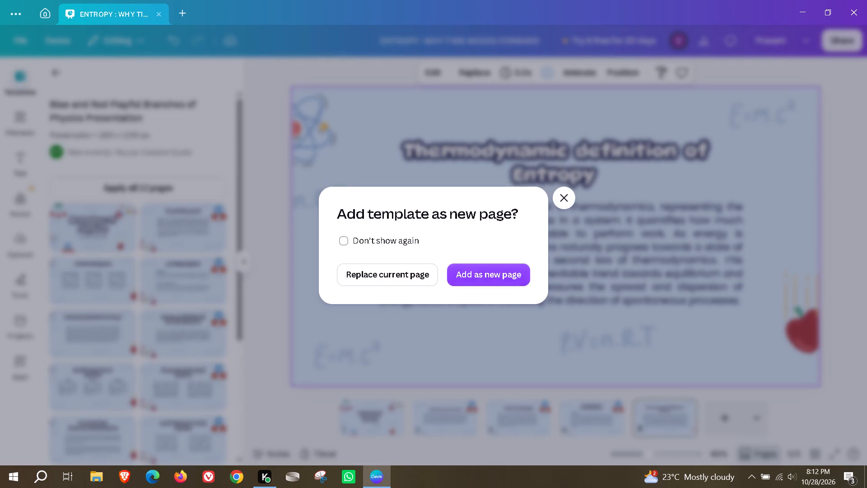
pyautogui.click(572, 204)
pyautogui.click(200, 327)
pyautogui.click(473, 273)
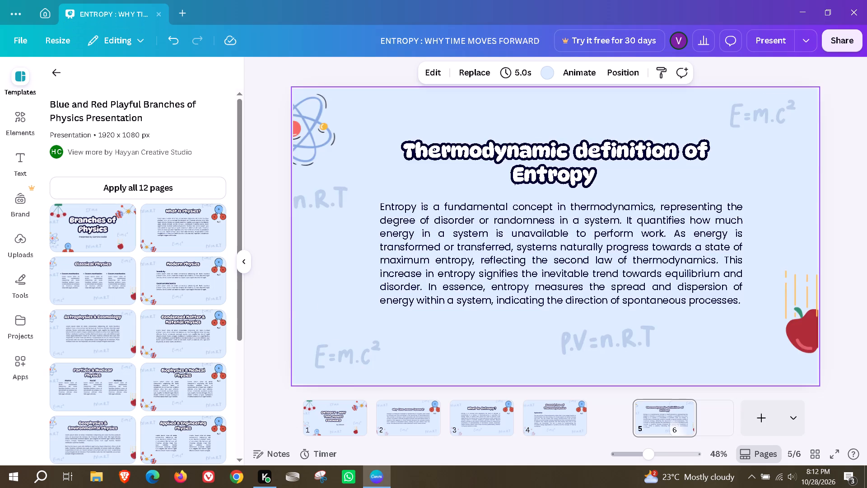
# Replace the page 6 title with "Boltzman's Entropy Formula".
pyautogui.doubleClick(558, 158)
pyautogui.write('Bol')
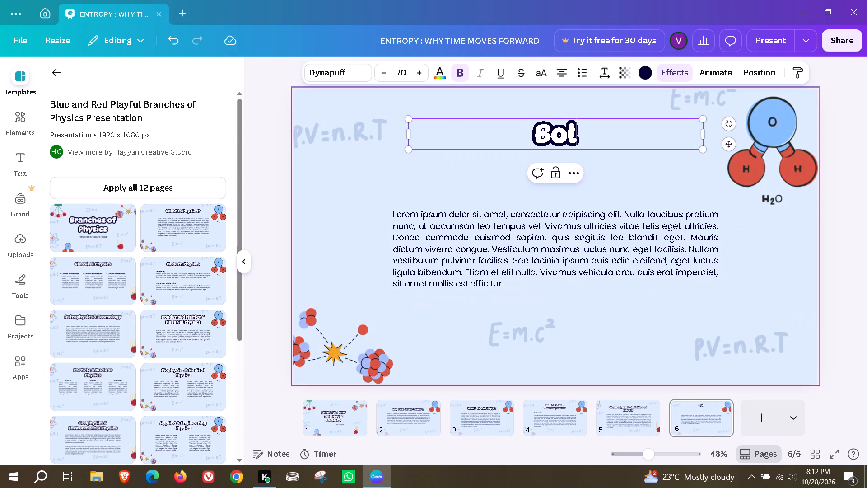
pyautogui.write('tx')
pyautogui.press('BackSpace')
pyautogui.write('zm')
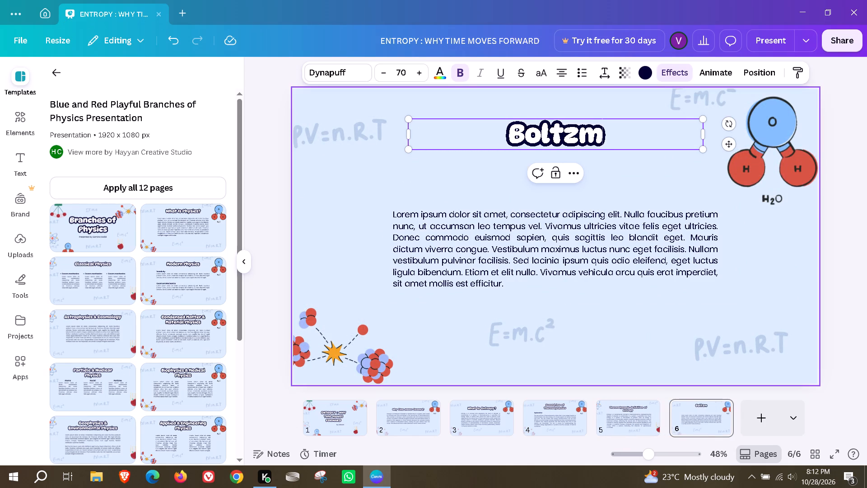
pyautogui.write("an's Entropy")
pyautogui.press('space')
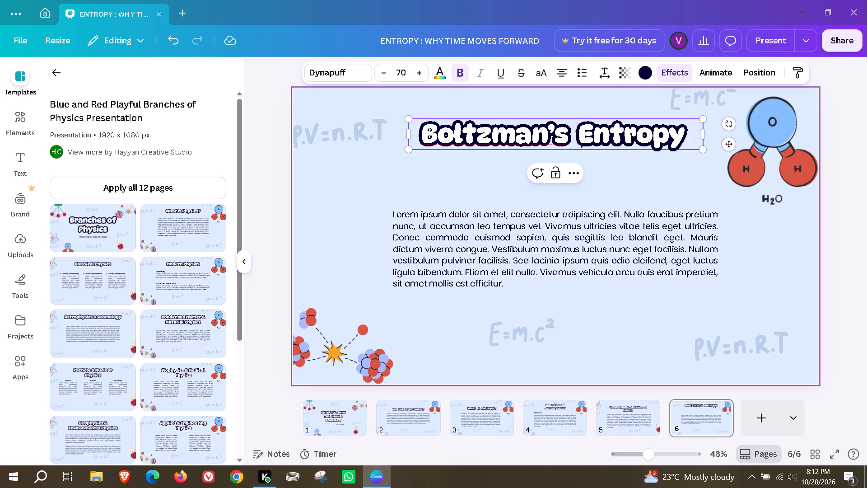
pyautogui.press('space')
pyautogui.write('Formula')
# Replace the page 6 paragraph with Magic Write text generated from the prompt "in 5-6 lines explain boltzman's entropy formula".
pyautogui.doubleClick(531, 255)
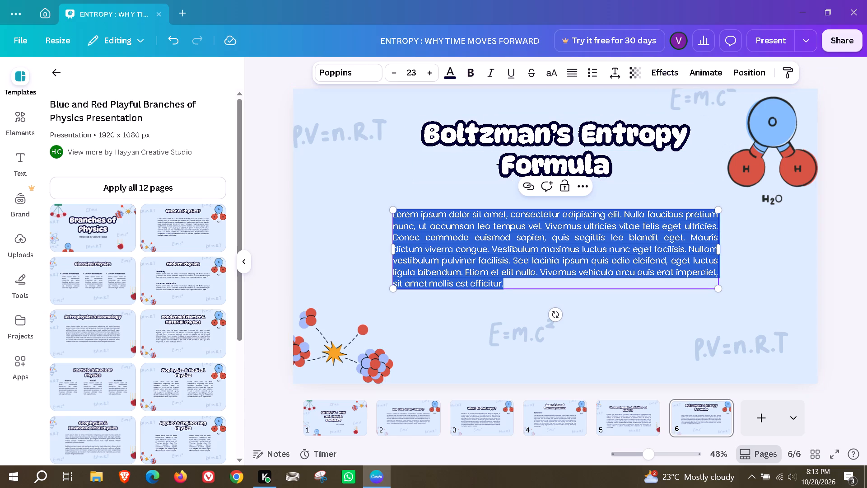
pyautogui.click(578, 189)
pyautogui.scroll(-3, 598, 363)
pyautogui.click(605, 421)
pyautogui.click(634, 214)
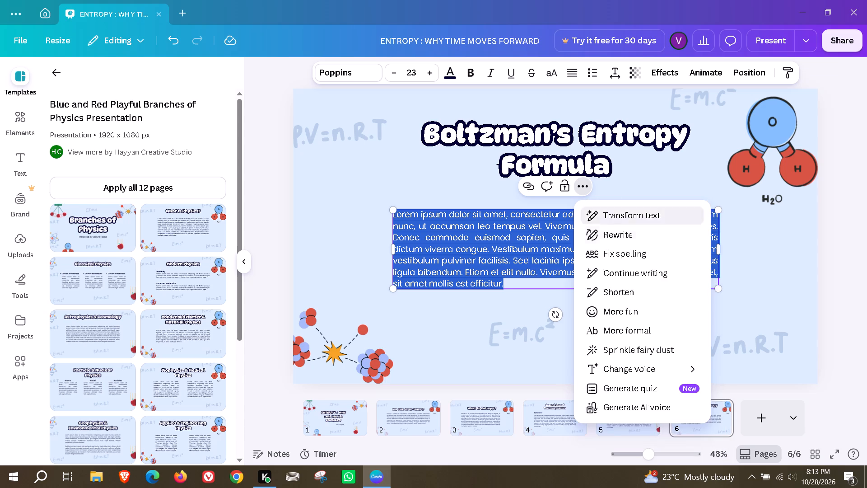
pyautogui.write('in')
pyautogui.press('space')
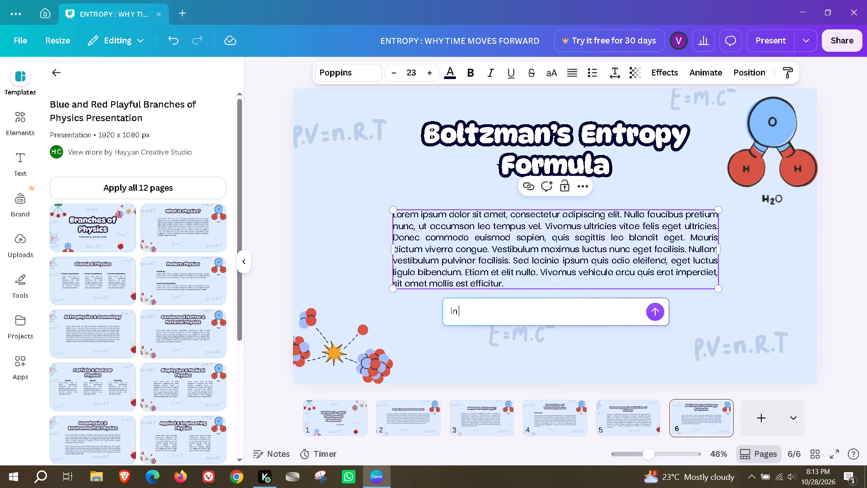
pyautogui.write('5-6 lines explain boltzmann')
pyautogui.press('BackSpace')
pyautogui.write("'s entropy fom")
pyautogui.press('BackSpace')
pyautogui.write('rmula')
pyautogui.press('Return')
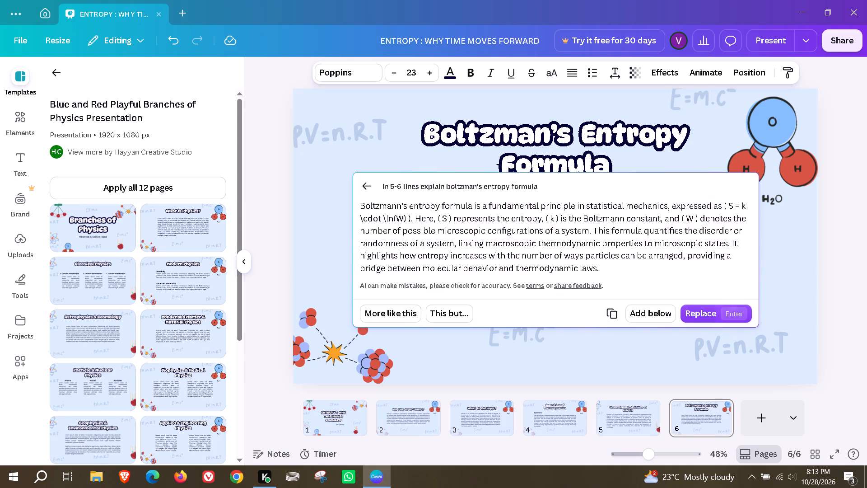
pyautogui.click(699, 314)
# Enlarge the page 6 paragraph to about size 24.4, narrow its box slightly and place it just below the title.
pyautogui.moveTo(714, 302); pyautogui.dragTo(702, 298)
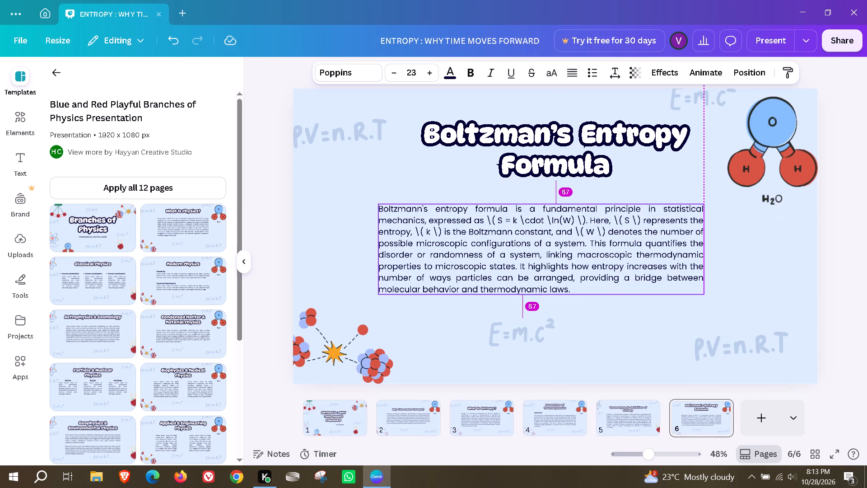
pyautogui.moveTo(702, 298); pyautogui.dragTo(703, 299)
pyautogui.moveTo(708, 299); pyautogui.dragTo(724, 319)
pyautogui.click(726, 259)
pyautogui.moveTo(726, 259); pyautogui.dragTo(716, 259)
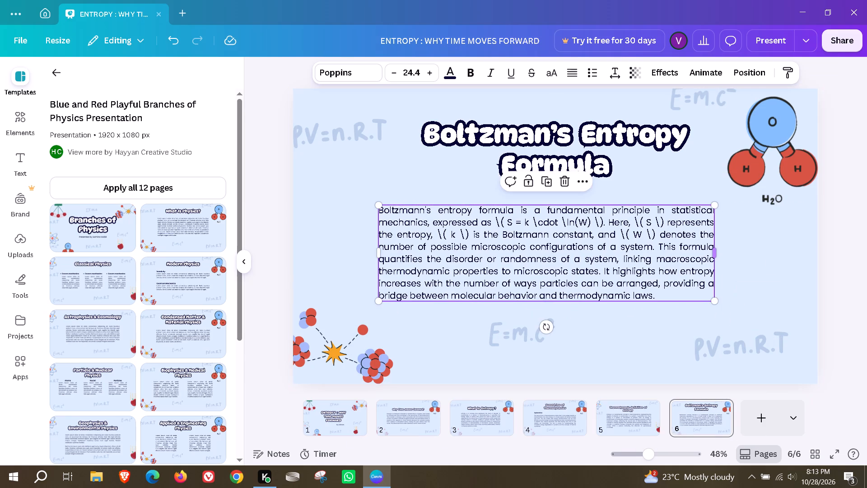
pyautogui.click(670, 316)
pyautogui.moveTo(574, 275); pyautogui.dragTo(578, 269)
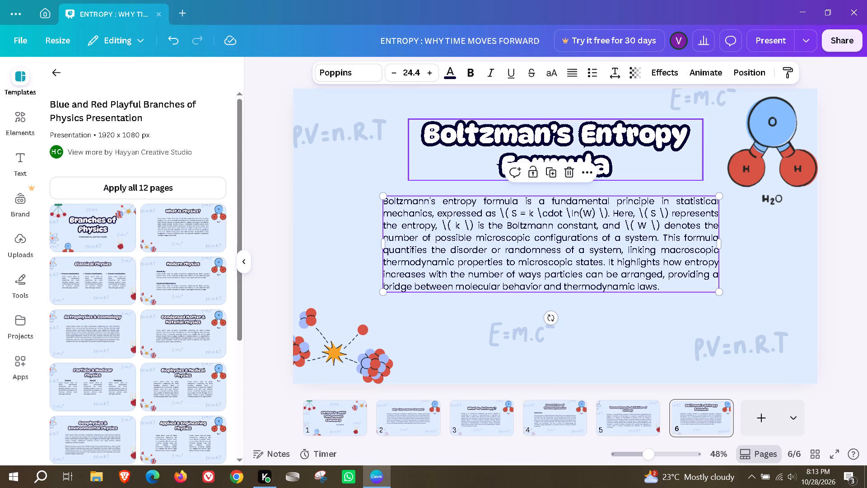
# Move the page 6 title down slightly, closer to the paragraph.
pyautogui.moveTo(607, 155); pyautogui.dragTo(603, 163)
pyautogui.click(603, 327)
# Add the template's two-column "Biophysics & Medical Physics" layout as a new seventh page.
pyautogui.scroll(-1, 659, 425)
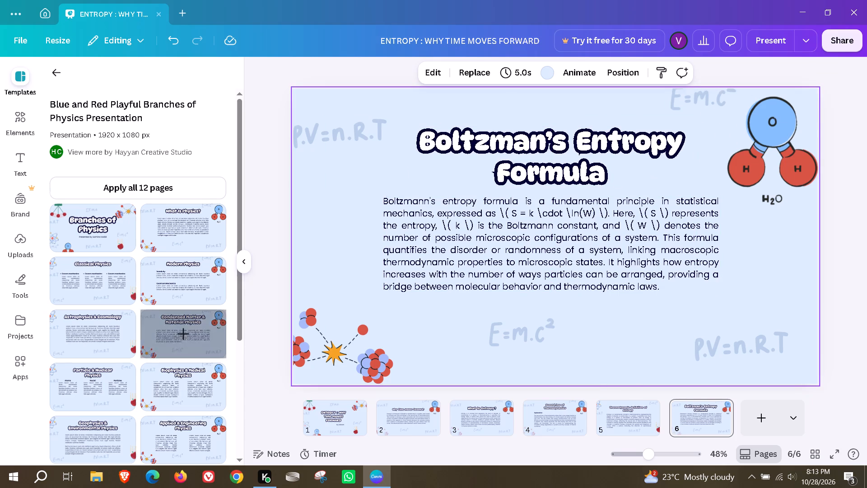
pyautogui.scroll(-2, 161, 334)
pyautogui.scroll(1, 165, 277)
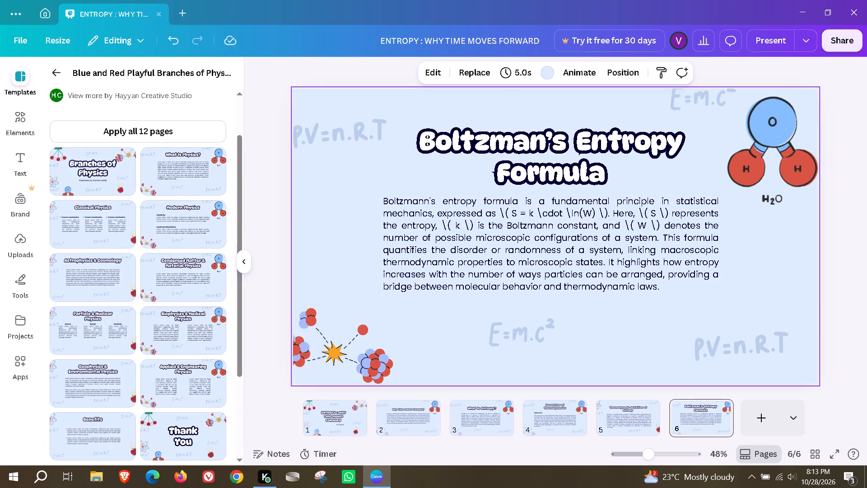
pyautogui.click(158, 316)
pyautogui.click(466, 280)
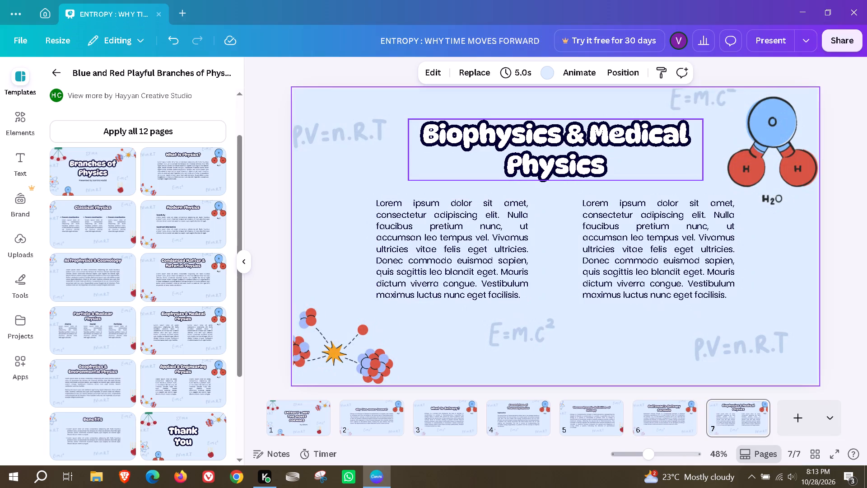
# Replace the page 7 title with "Entropy".
pyautogui.doubleClick(549, 158)
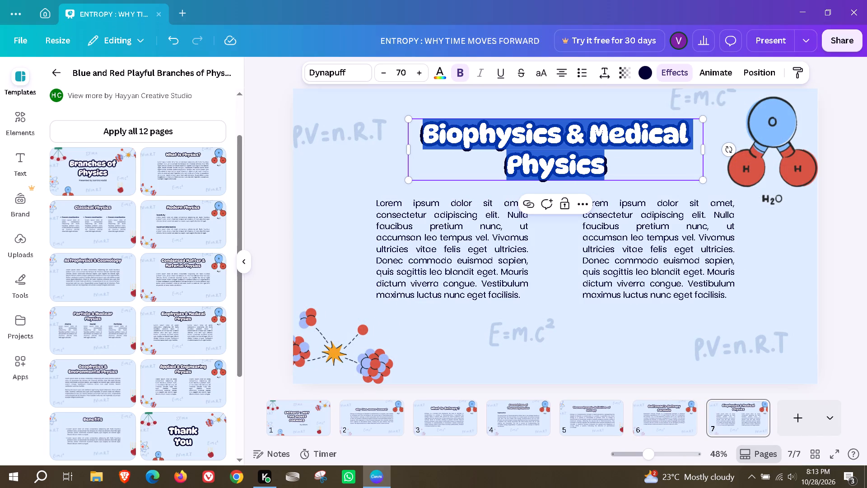
pyautogui.write('Entropy')
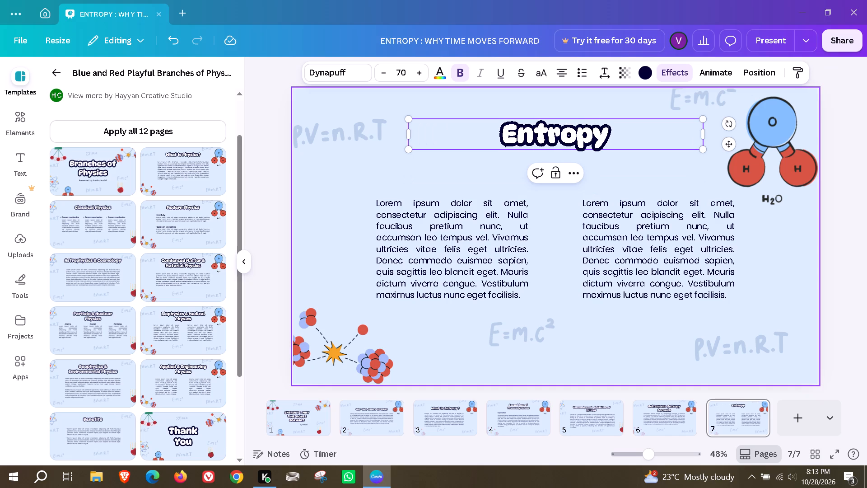
pyautogui.click(459, 176)
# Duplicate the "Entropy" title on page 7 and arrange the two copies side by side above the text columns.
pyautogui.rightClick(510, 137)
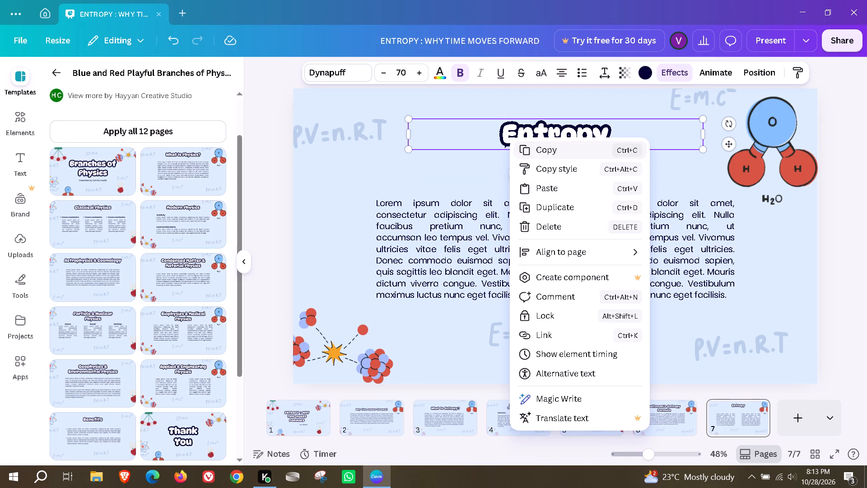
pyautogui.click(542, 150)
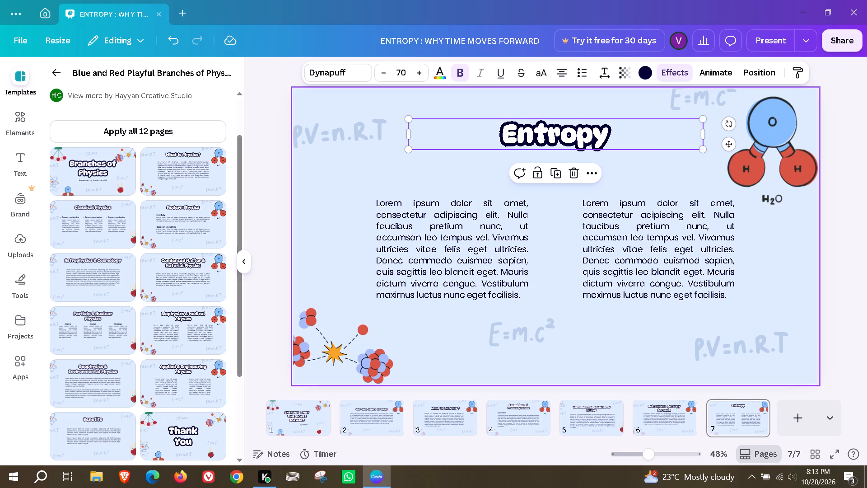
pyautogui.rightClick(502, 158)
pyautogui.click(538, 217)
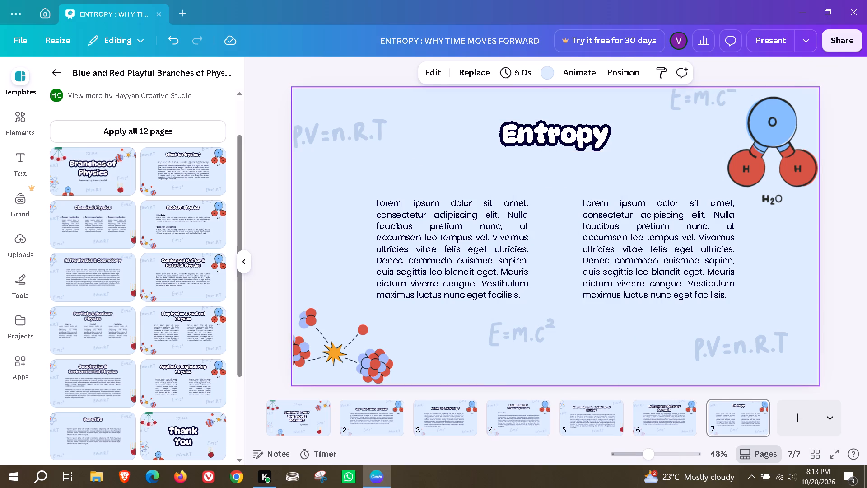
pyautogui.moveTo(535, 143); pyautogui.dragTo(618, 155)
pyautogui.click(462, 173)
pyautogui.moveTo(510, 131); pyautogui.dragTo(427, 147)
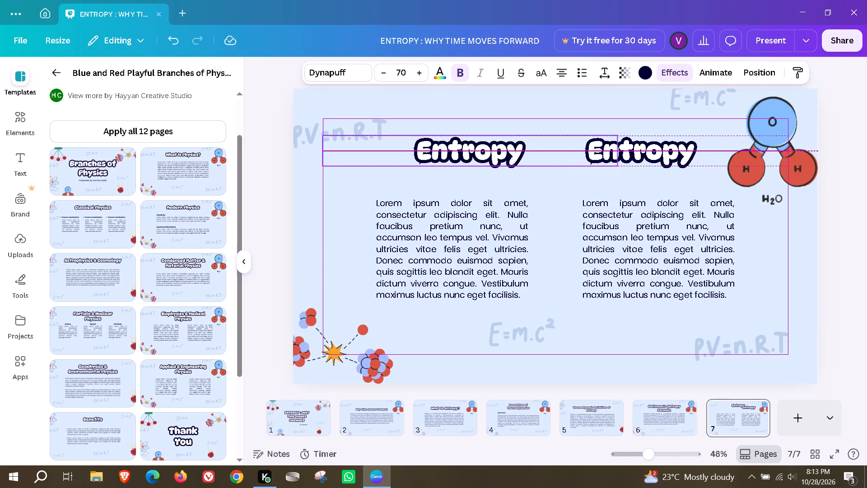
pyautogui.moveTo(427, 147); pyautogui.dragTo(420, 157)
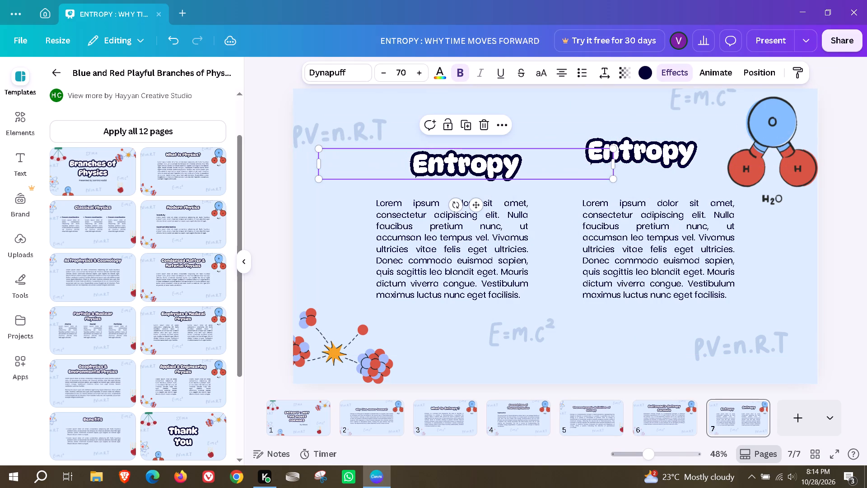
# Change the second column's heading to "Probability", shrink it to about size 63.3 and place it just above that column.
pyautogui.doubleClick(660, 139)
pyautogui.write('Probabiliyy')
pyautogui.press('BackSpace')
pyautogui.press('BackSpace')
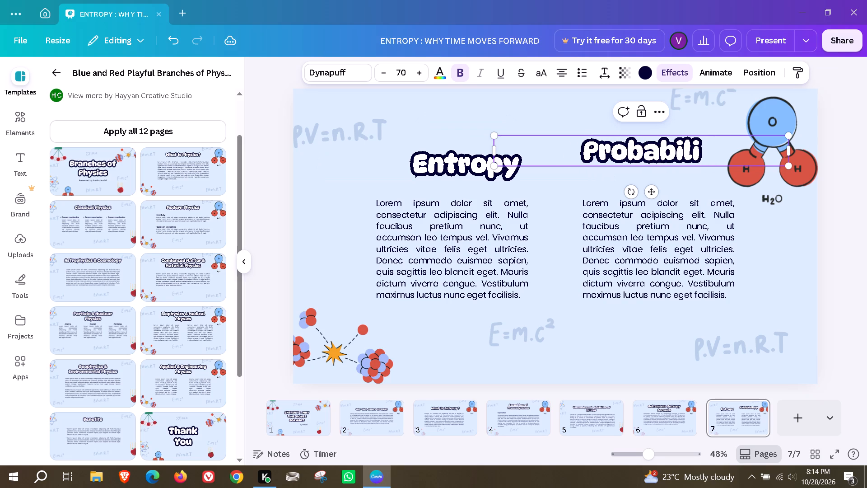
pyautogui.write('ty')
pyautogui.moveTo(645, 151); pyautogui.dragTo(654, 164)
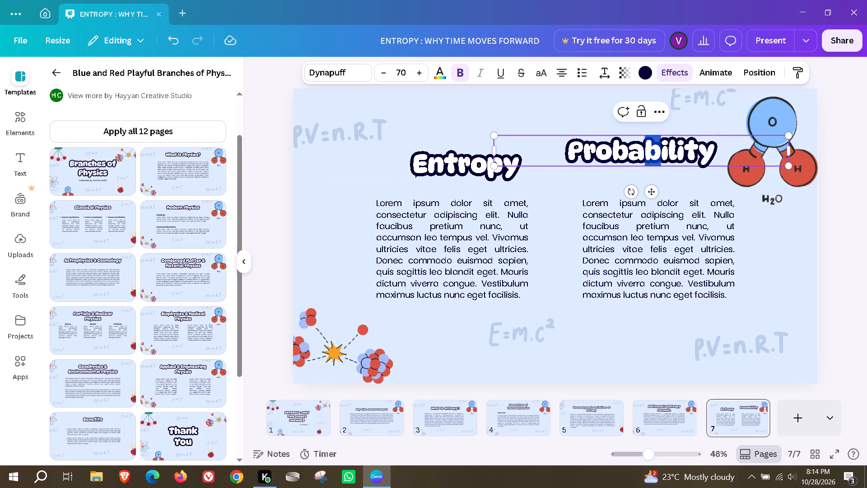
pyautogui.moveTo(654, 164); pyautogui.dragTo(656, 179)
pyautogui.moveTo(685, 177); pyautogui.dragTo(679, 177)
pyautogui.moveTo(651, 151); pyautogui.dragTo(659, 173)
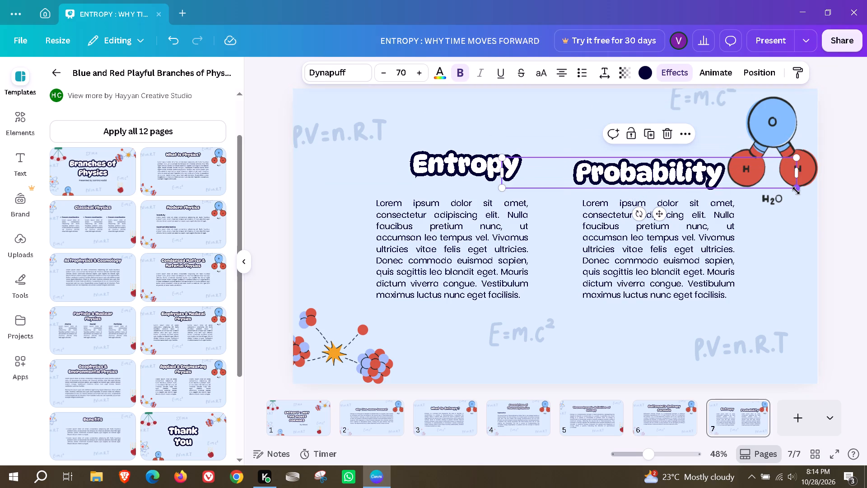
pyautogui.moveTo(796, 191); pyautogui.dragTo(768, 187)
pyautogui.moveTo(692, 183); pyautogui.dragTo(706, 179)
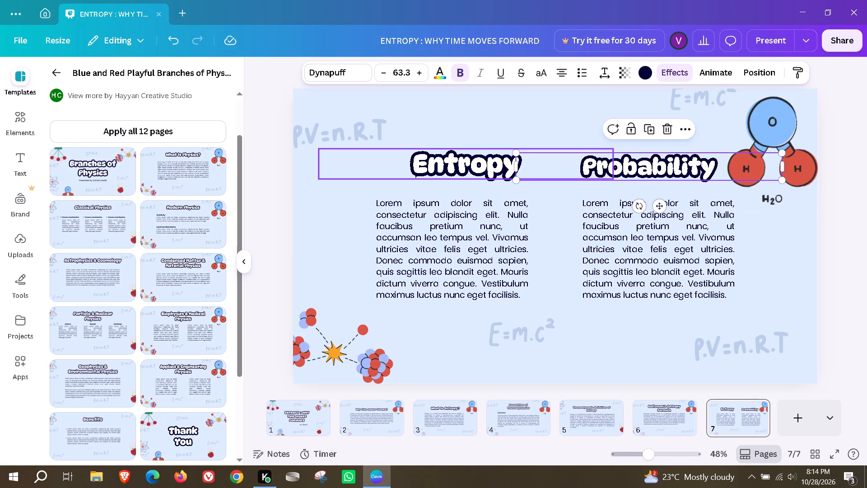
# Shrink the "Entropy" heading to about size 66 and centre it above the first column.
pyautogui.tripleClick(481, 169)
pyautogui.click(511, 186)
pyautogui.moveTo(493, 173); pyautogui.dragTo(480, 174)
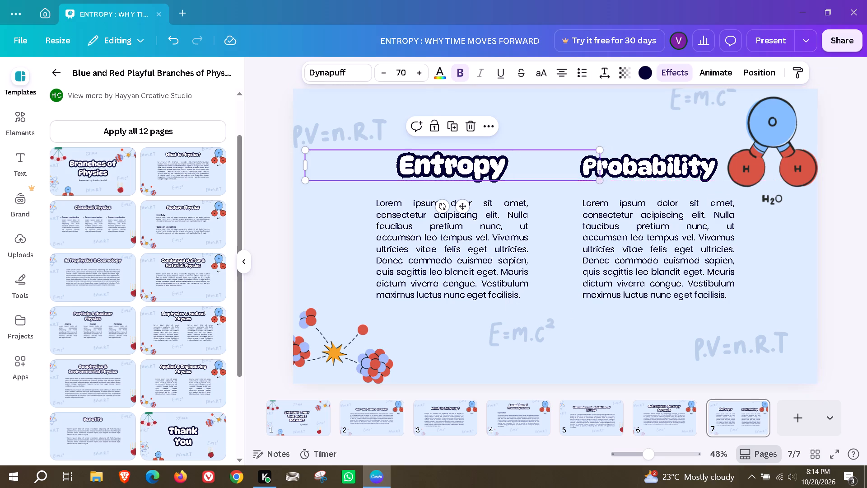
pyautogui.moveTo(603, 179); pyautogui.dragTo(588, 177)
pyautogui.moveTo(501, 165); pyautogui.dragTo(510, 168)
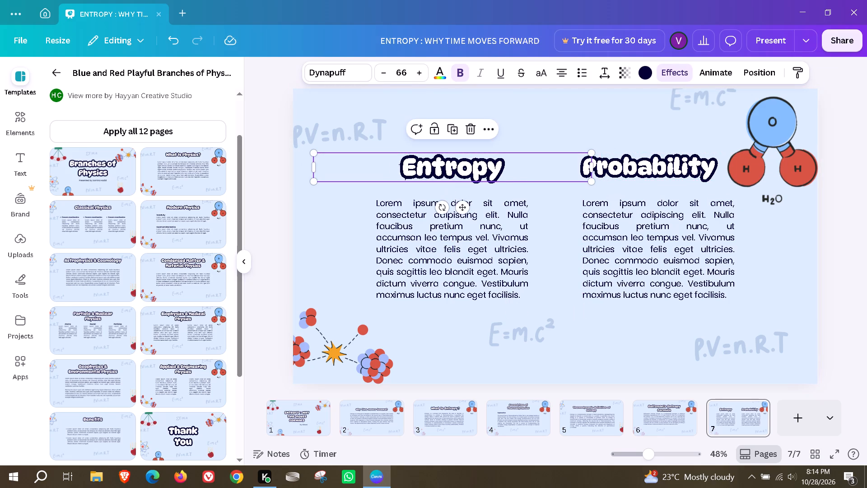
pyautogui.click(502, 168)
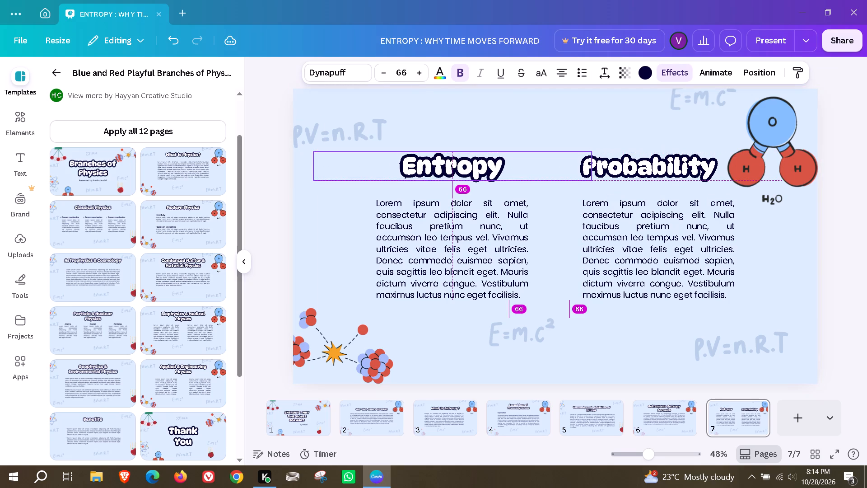
# Replace the first column's placeholder text using Magic Write with the prompt "explain how entropy closely related to probability".
pyautogui.doubleClick(464, 247)
pyautogui.click(471, 178)
pyautogui.click(476, 176)
pyautogui.scroll(-5, 521, 354)
pyautogui.click(520, 431)
pyautogui.click(535, 205)
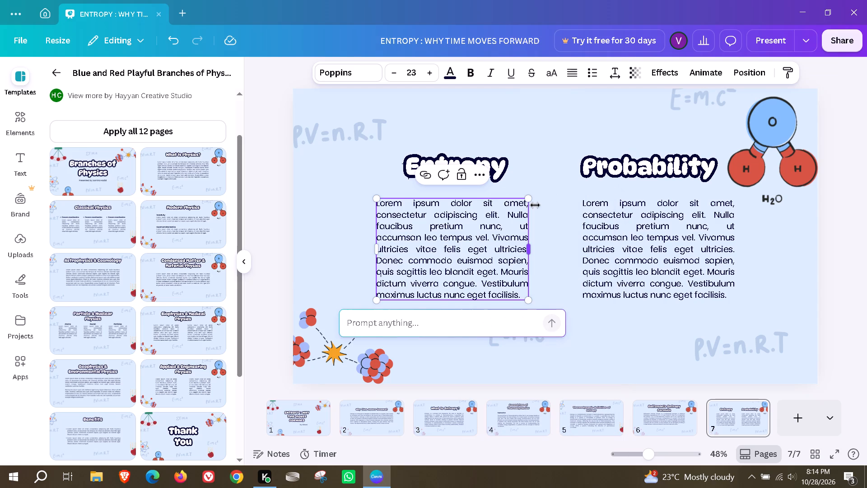
pyautogui.write('explain entropy')
pyautogui.press('space')
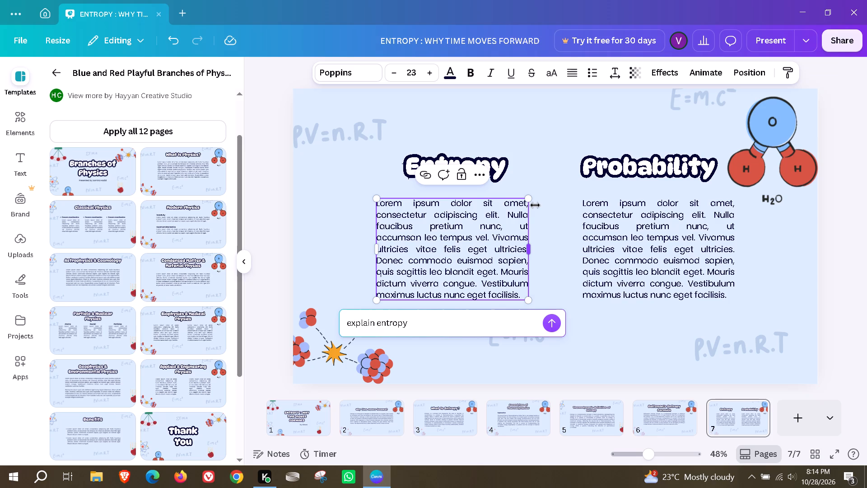
pyautogui.press('BackSpace')
pyautogui.press('BackSpace')
pyautogui.press('BackSpace')
pyautogui.press('BackSpace')
pyautogui.press('BackSpace')
pyautogui.press('BackSpace')
pyautogui.press('BackSpace')
pyautogui.press('BackSpace')
pyautogui.write('how entropu')
pyautogui.press('space')
pyautogui.press('BackSpace')
pyautogui.press('BackSpace')
pyautogui.write('y')
pyautogui.press('space')
pyautogui.write('closele')
pyautogui.press('y')
pyautogui.press('BackSpace')
pyautogui.press('BackSpace')
pyautogui.write('y related to probability')
pyautogui.press('Return')
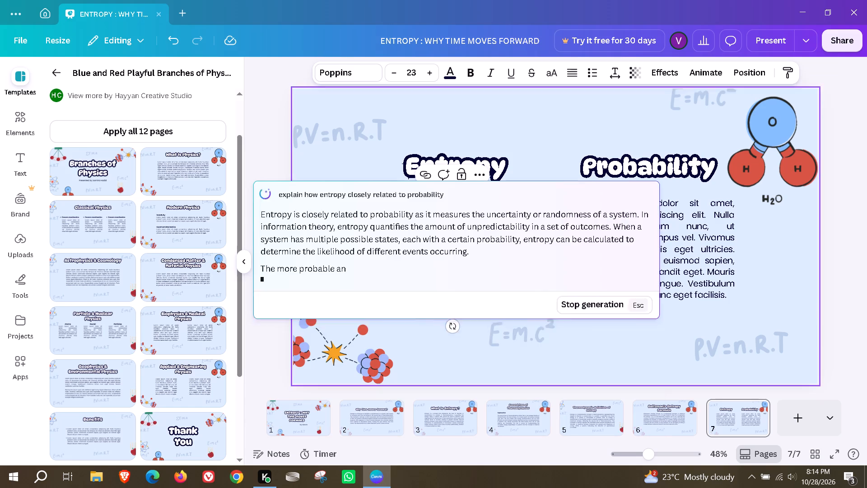
pyautogui.click(606, 333)
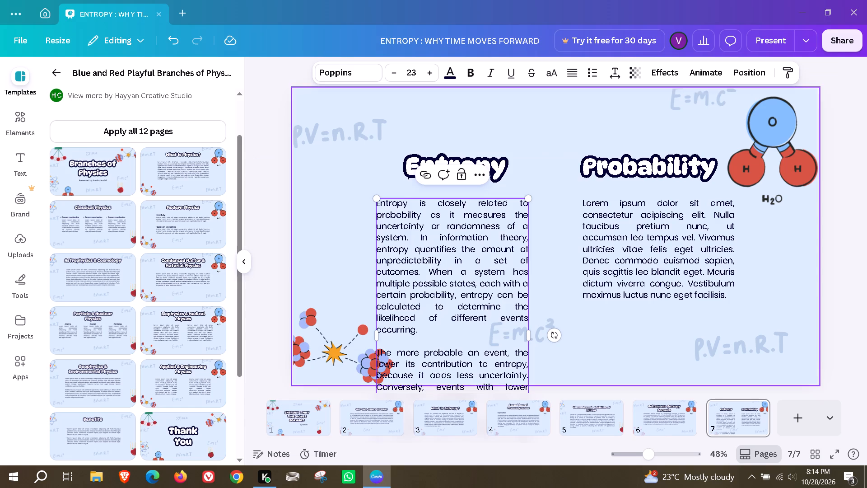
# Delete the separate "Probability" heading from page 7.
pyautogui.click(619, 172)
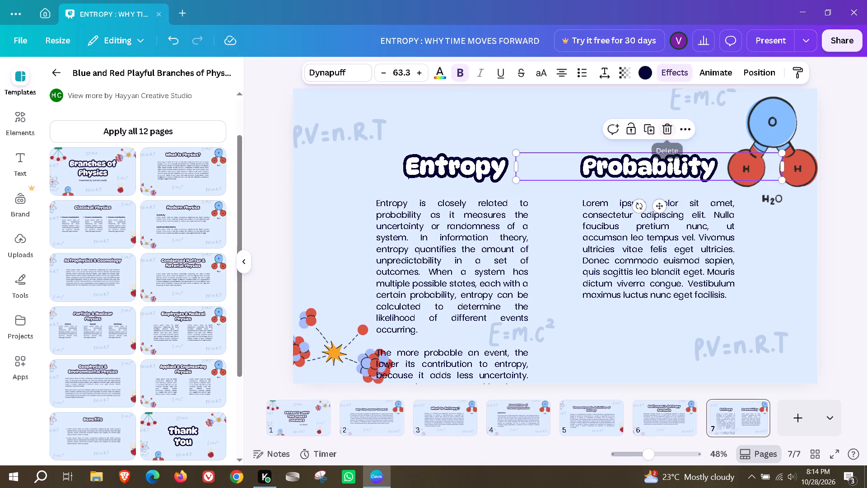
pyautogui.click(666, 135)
# Extend the page 7 title to "Entropy and Probability", widen its box to about 1,363 and centre it over the columns.
pyautogui.click(507, 173)
pyautogui.click(519, 170)
pyautogui.press('space')
pyautogui.press('space')
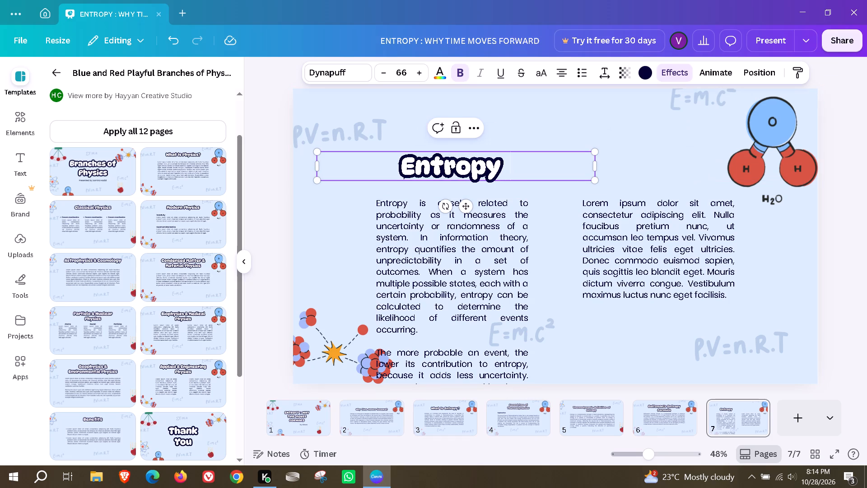
pyautogui.write('and Probability')
pyautogui.moveTo(600, 179); pyautogui.dragTo(695, 193)
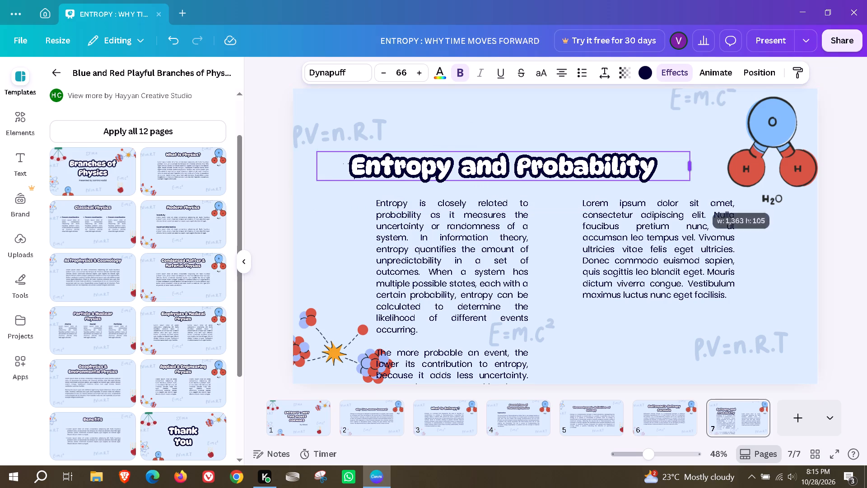
pyautogui.moveTo(695, 193); pyautogui.dragTo(695, 193)
pyautogui.click(569, 211)
pyautogui.moveTo(524, 167); pyautogui.dragTo(564, 165)
# Delete the second column's placeholder paragraph from page 7.
pyautogui.click(650, 253)
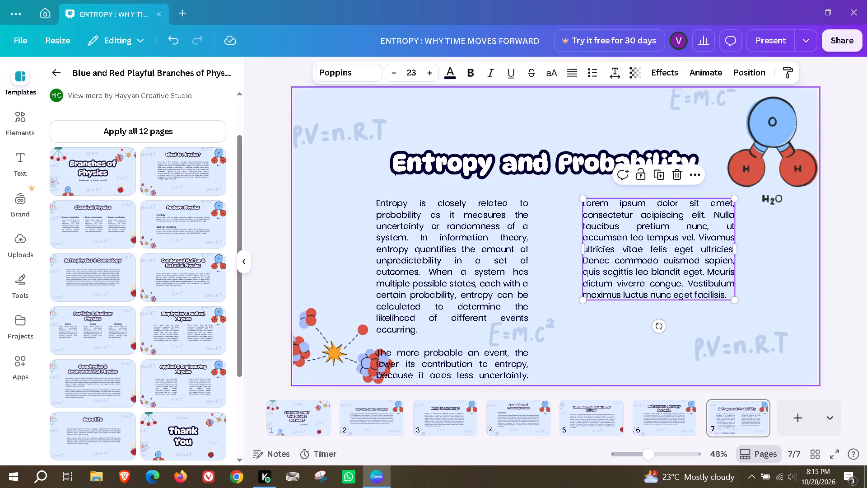
pyautogui.click(673, 174)
# Widen the remaining page 7 paragraph across both column areas and move it slightly down beneath the title.
pyautogui.click(515, 293)
pyautogui.click(527, 334)
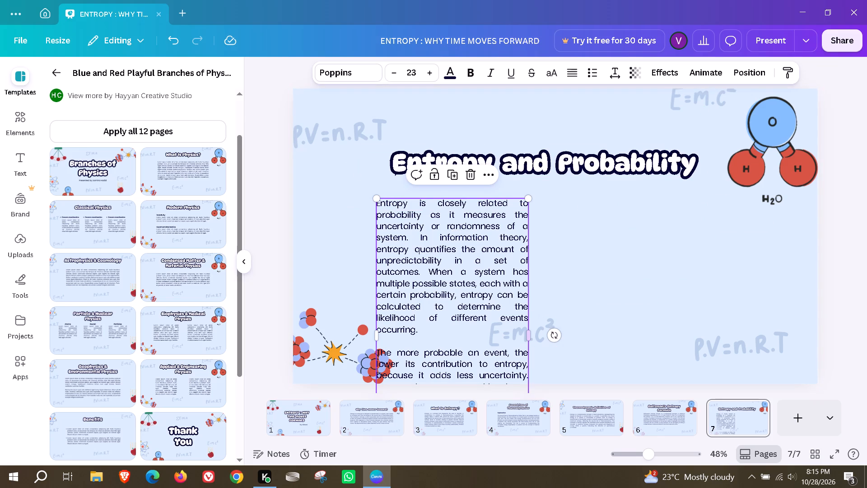
pyautogui.moveTo(531, 335); pyautogui.dragTo(707, 335)
pyautogui.click(565, 347)
pyautogui.moveTo(520, 269); pyautogui.dragTo(521, 285)
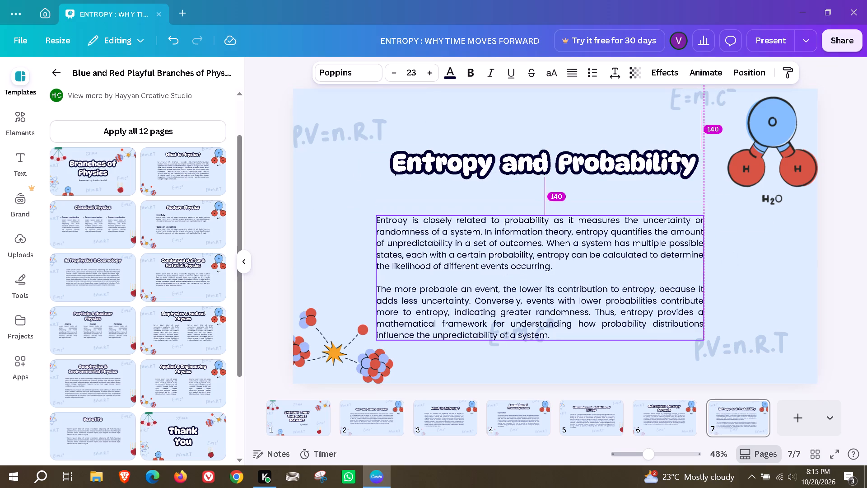
pyautogui.moveTo(521, 285); pyautogui.dragTo(524, 277)
# Move the page 7 title down closer to the paragraph, shrink it to about size 57.8 and centre it above the text.
pyautogui.moveTo(589, 159); pyautogui.dragTo(589, 169)
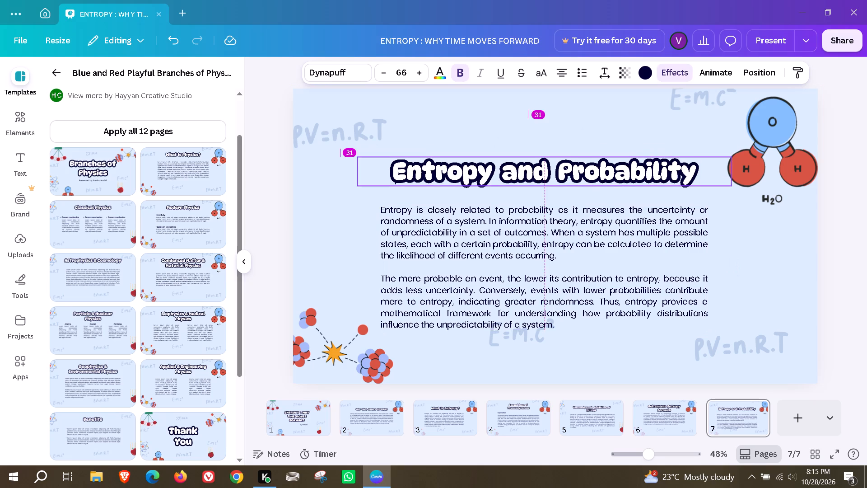
pyautogui.moveTo(589, 169); pyautogui.dragTo(589, 172)
pyautogui.moveTo(731, 191); pyautogui.dragTo(685, 171)
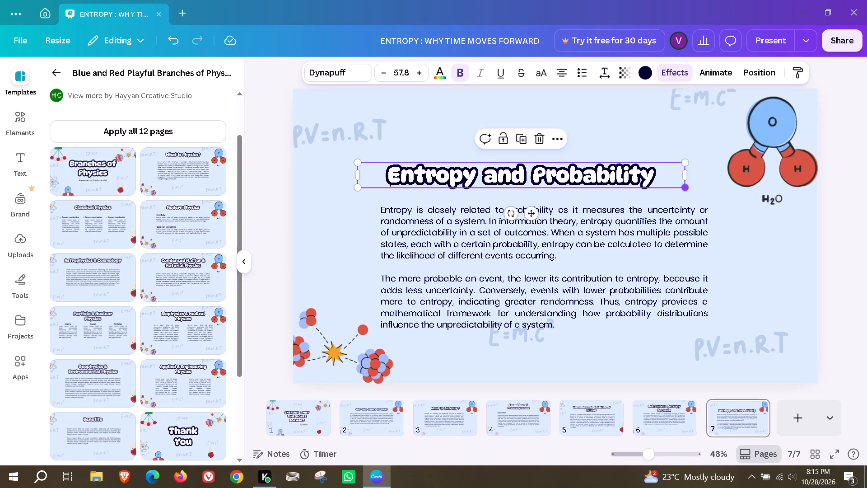
pyautogui.moveTo(533, 180); pyautogui.dragTo(554, 180)
pyautogui.click(739, 260)
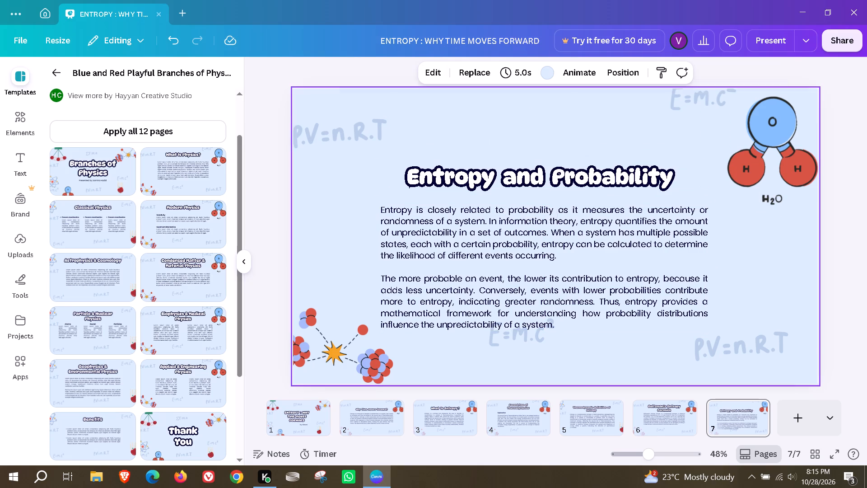
# Add the template's "Geophysics & Environmental Physics" layout as a new eighth page.
pyautogui.scroll(-1, 551, 445)
pyautogui.scroll(-1, 66, 345)
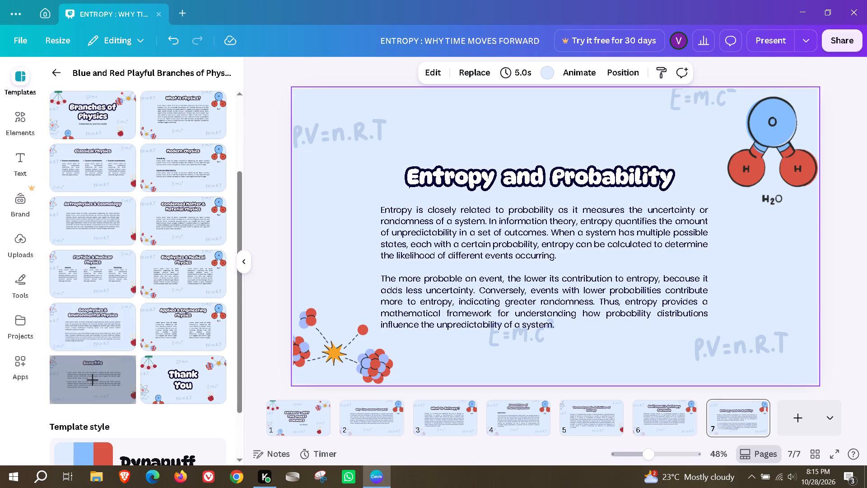
pyautogui.click(91, 336)
pyautogui.click(474, 280)
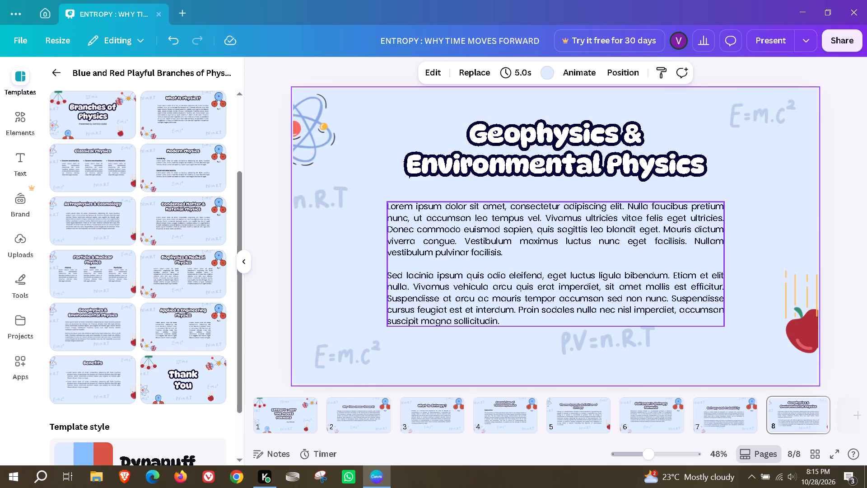
# Replace the page 8 title with "Entropy in reversible and irreversible process" and widen its box slightly.
pyautogui.doubleClick(558, 155)
pyautogui.write('ENt')
pyautogui.press('BackSpace')
pyautogui.press('BackSpace')
pyautogui.write('ntropu')
pyautogui.press('BackSpace')
pyautogui.press('y')
pyautogui.press('space')
pyautogui.write('in')
pyautogui.press('space')
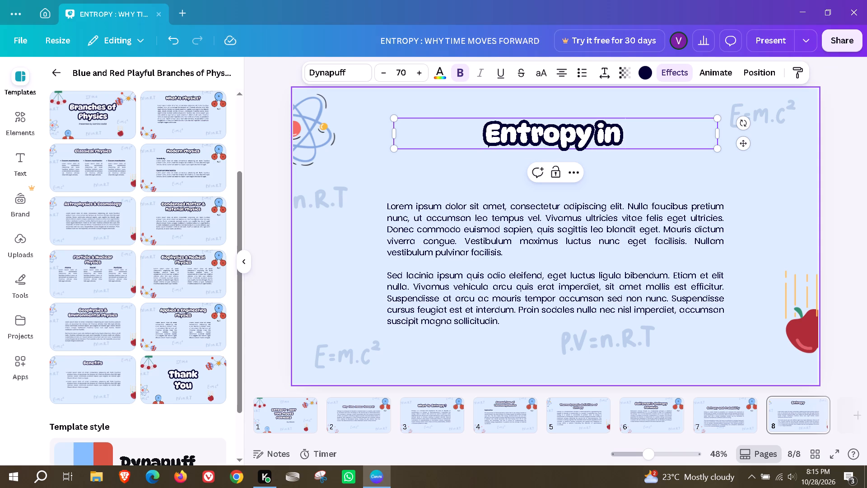
pyautogui.press('BackSpace')
pyautogui.press('BackSpace')
pyautogui.press('BackSpace')
pyautogui.press('space')
pyautogui.write('in')
pyautogui.press('space')
pyautogui.press('space')
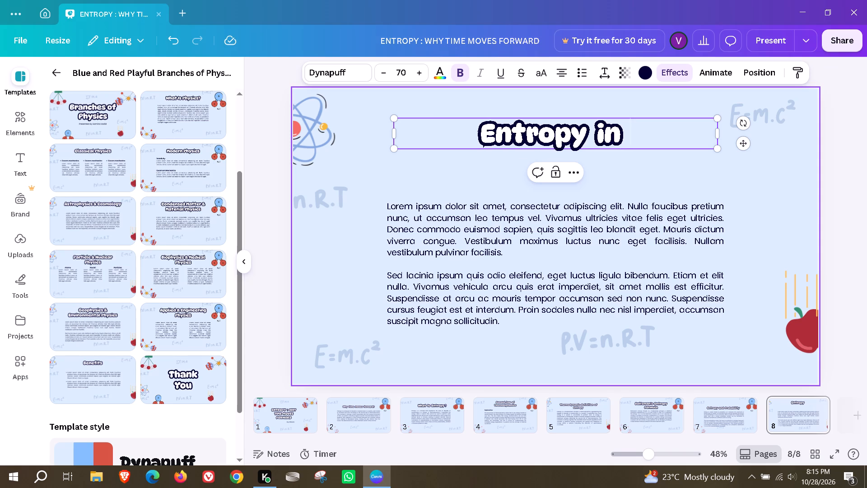
pyautogui.write('reversible')
pyautogui.press('space')
pyautogui.press('space')
pyautogui.write('and')
pyautogui.press('space')
pyautogui.press('space')
pyautogui.write('i')
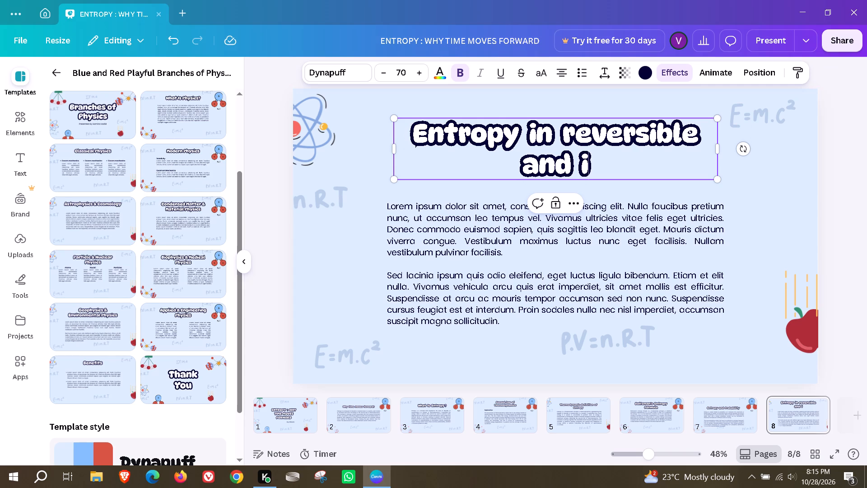
pyautogui.write('rreversible process')
pyautogui.moveTo(720, 169); pyautogui.dragTo(737, 180)
# Replace the page 8 placeholder text with Magic Write output for "in 6-7 lines explain entropy in reversible and irreversible process".
pyautogui.doubleClick(574, 267)
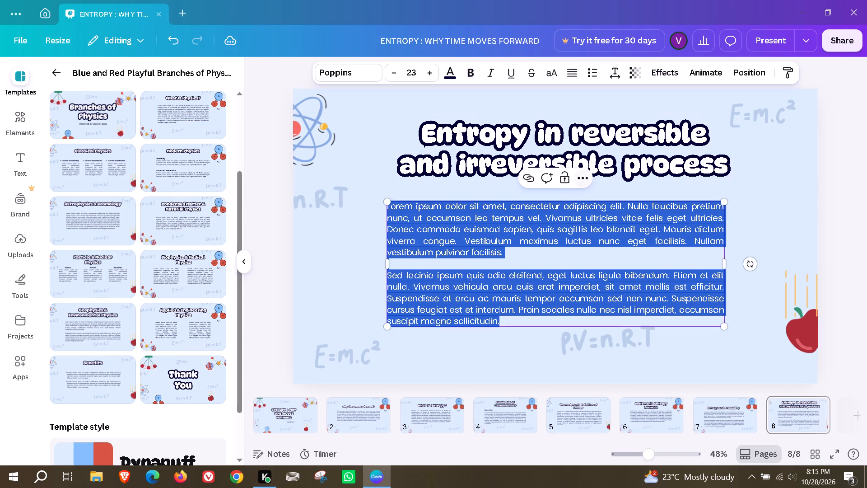
pyautogui.click(579, 178)
pyautogui.scroll(-4, 616, 365)
pyautogui.click(620, 432)
pyautogui.click(628, 212)
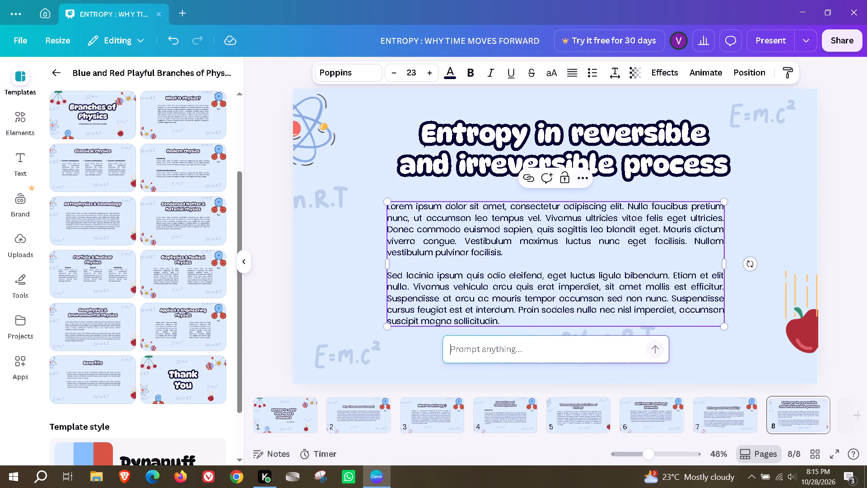
pyautogui.write('in 6-7lines')
pyautogui.press('Left')
pyautogui.press('Left')
pyautogui.press('Left')
pyautogui.press('Left')
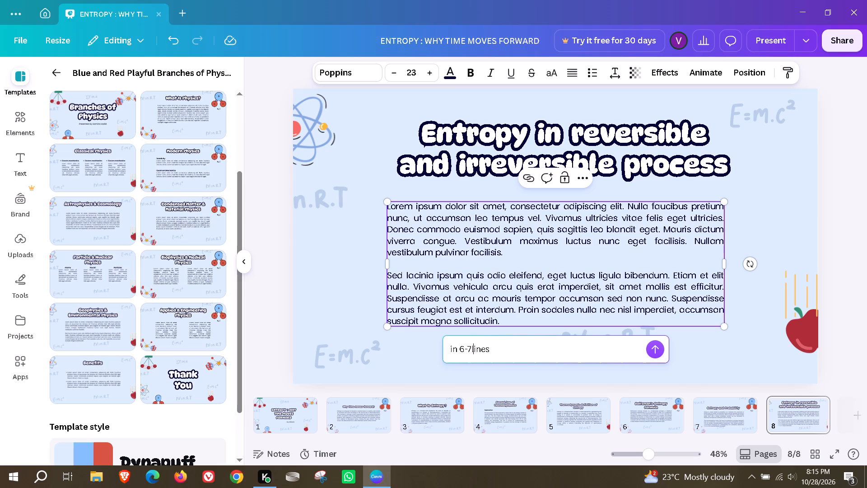
pyautogui.press('Left')
pyautogui.press('space')
pyautogui.press('Right')
pyautogui.press('Right')
pyautogui.press('Right')
pyautogui.press('Right')
pyautogui.press('Right')
pyautogui.press('Right')
pyautogui.press('Right')
pyautogui.press('space')
pyautogui.write('explain entropy in')
pyautogui.press('space')
pyautogui.write('reversibe')
pyautogui.press('BackSpace')
pyautogui.write('le and irreversible proe')
pyautogui.press('BackSpace')
pyautogui.write('cess')
pyautogui.press('Return')
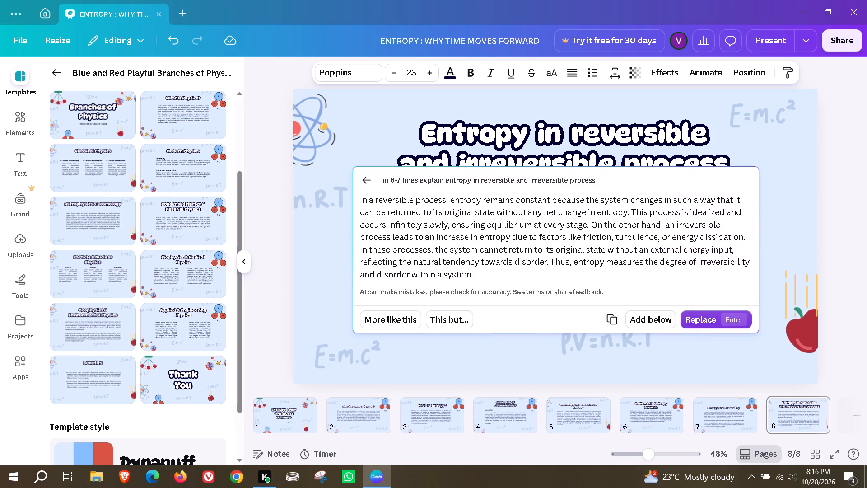
pyautogui.click(706, 317)
# Enlarge the page 8 paragraph to size 27, adjust its width, and move it slightly up and left beneath the title.
pyautogui.click(732, 294)
pyautogui.click(688, 267)
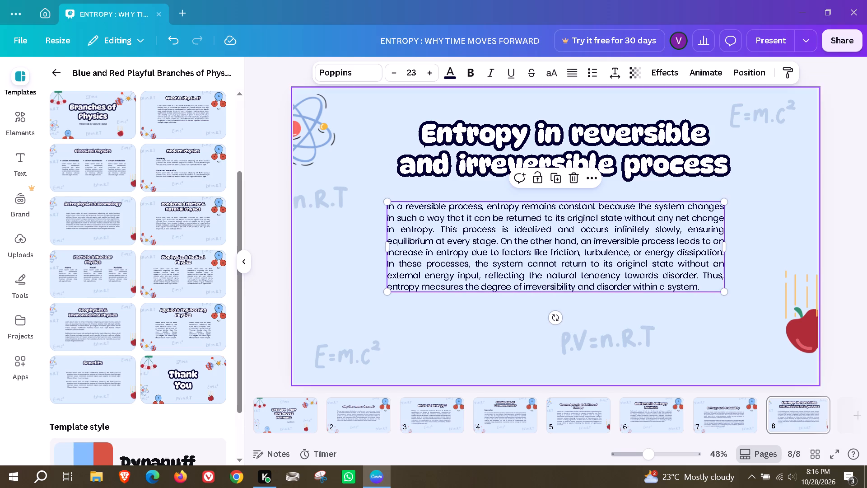
pyautogui.click(725, 295)
pyautogui.moveTo(726, 296); pyautogui.dragTo(754, 338)
pyautogui.moveTo(770, 250); pyautogui.dragTo(763, 256)
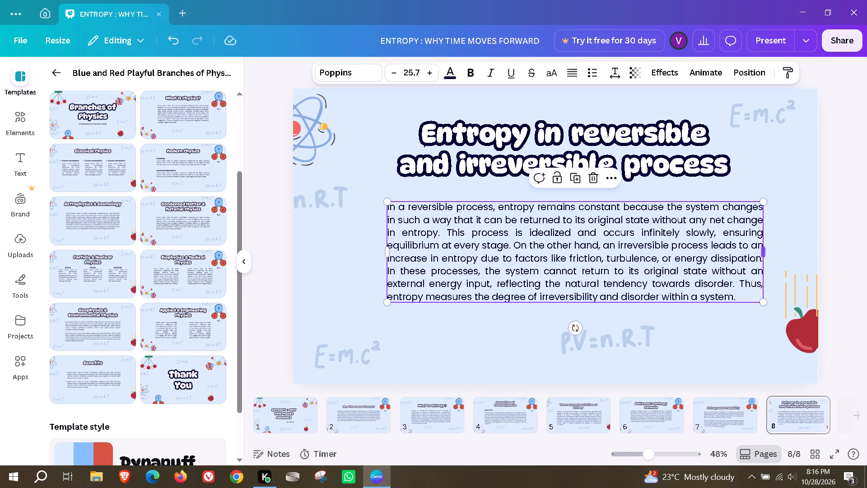
pyautogui.moveTo(763, 256); pyautogui.dragTo(743, 273)
pyautogui.moveTo(736, 315); pyautogui.dragTo(750, 334)
pyautogui.click(516, 327)
pyautogui.moveTo(526, 286); pyautogui.dragTo(516, 282)
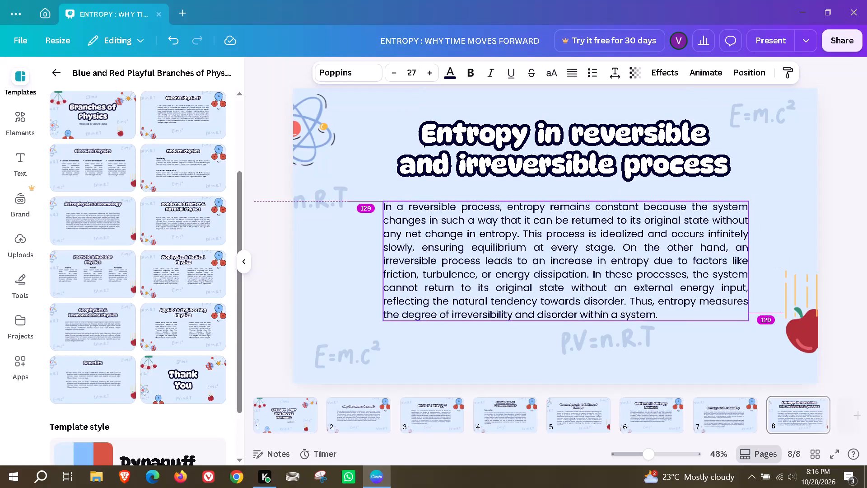
pyautogui.moveTo(516, 282); pyautogui.dragTo(515, 278)
# Add the template's "Benefits" layout as a new ninth page.
pyautogui.scroll(-2, 166, 339)
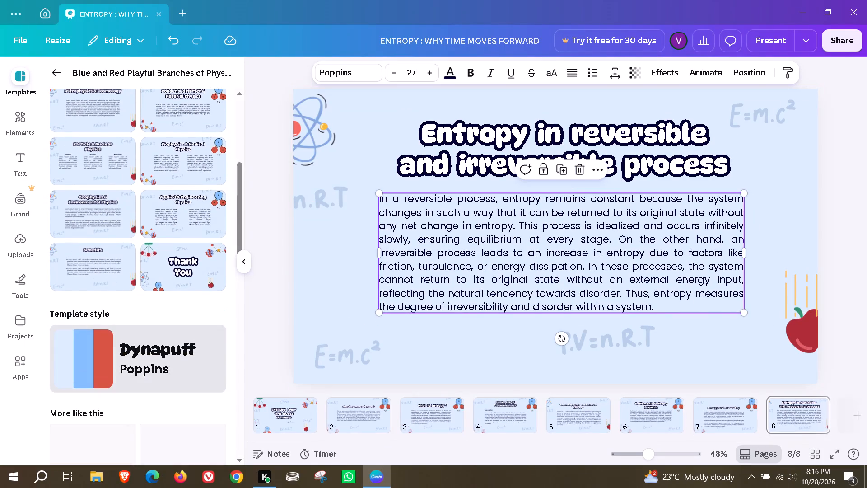
pyautogui.click(89, 261)
pyautogui.click(500, 266)
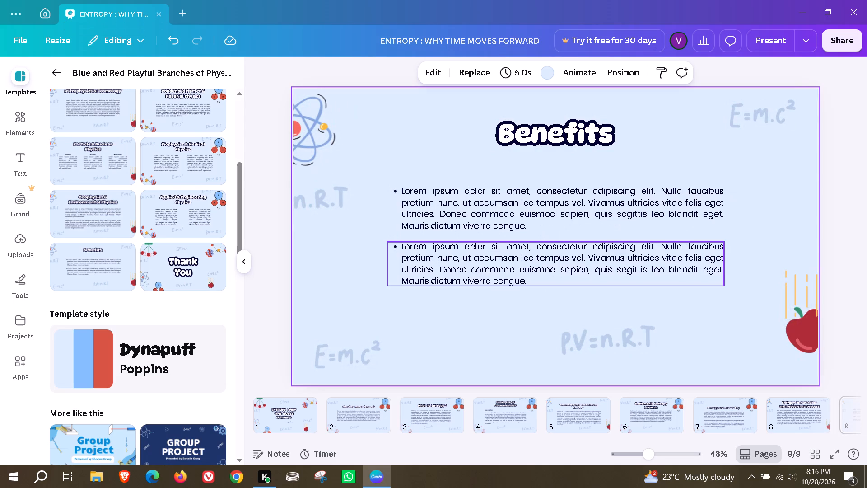
# Open the "Benefits" title on page 9 for editing.
pyautogui.click(589, 150)
pyautogui.doubleClick(586, 145)
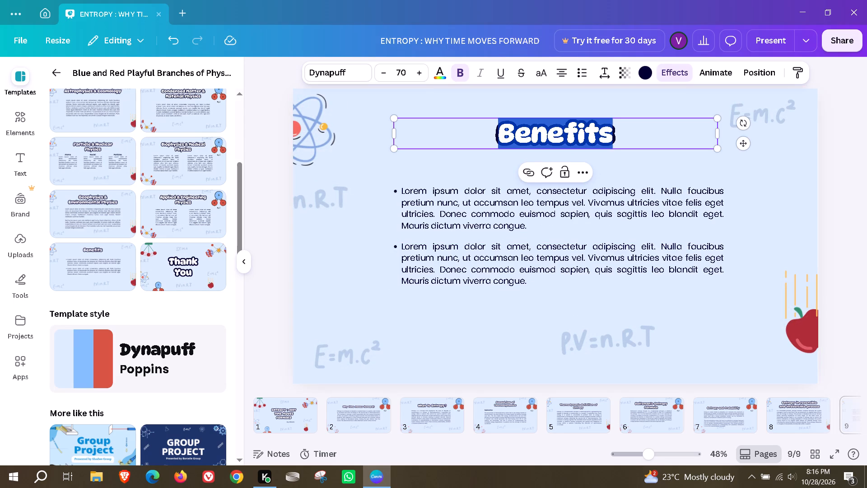
# Replace the page 9 title with "Entropy change in heat transfer".
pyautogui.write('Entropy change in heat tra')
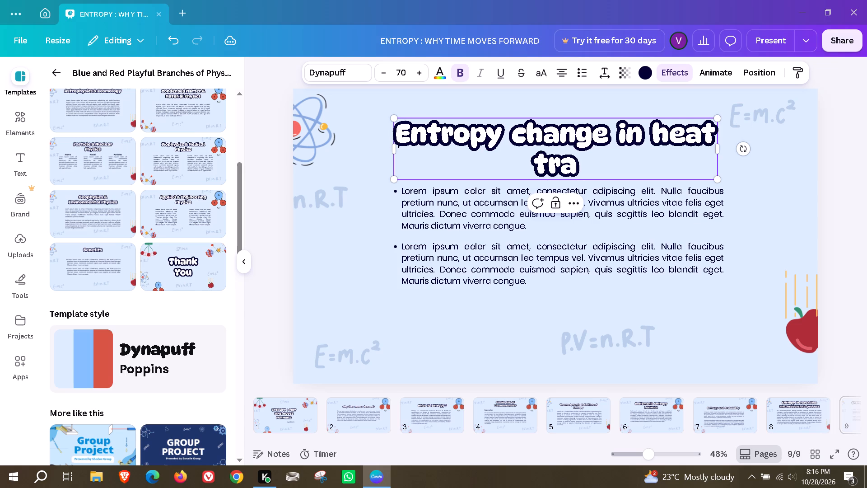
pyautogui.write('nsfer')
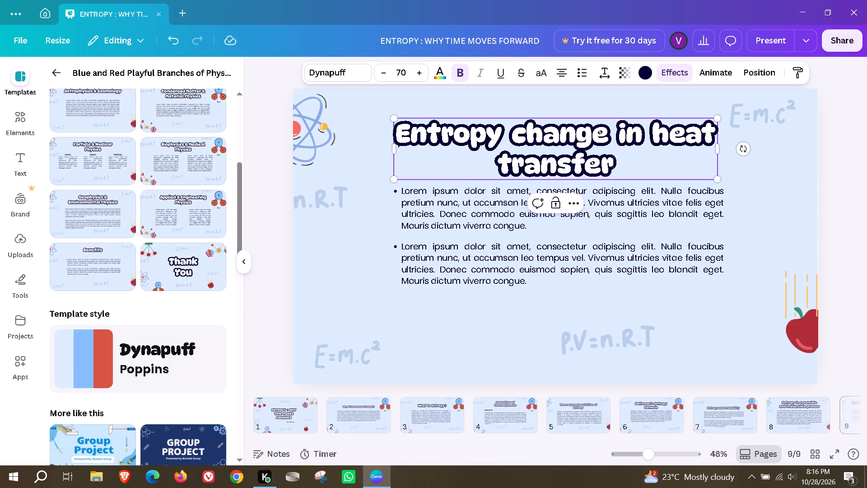
# Delete the second placeholder bullet paragraph on page 9.
pyautogui.doubleClick(630, 242)
pyautogui.click(625, 244)
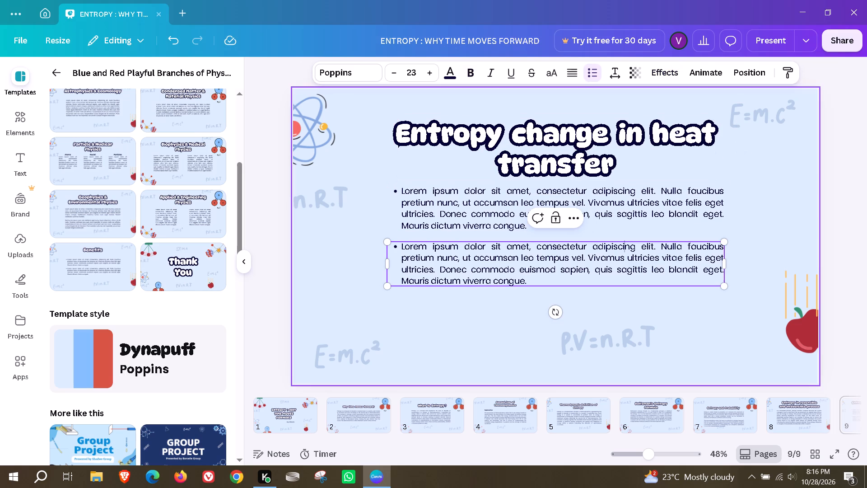
pyautogui.click(607, 295)
pyautogui.click(601, 258)
pyautogui.click(570, 211)
# Replace the remaining page 9 placeholder paragraph with Magic Write output for "explain in 3-4 lines entropy change in heat transfer".
pyautogui.doubleClick(594, 215)
pyautogui.click(588, 167)
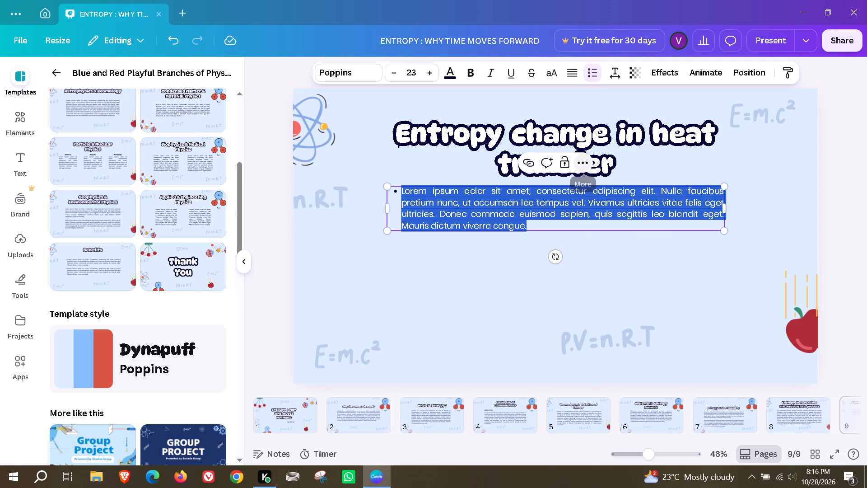
pyautogui.scroll(-4, 615, 329)
pyautogui.click(633, 424)
pyautogui.click(640, 197)
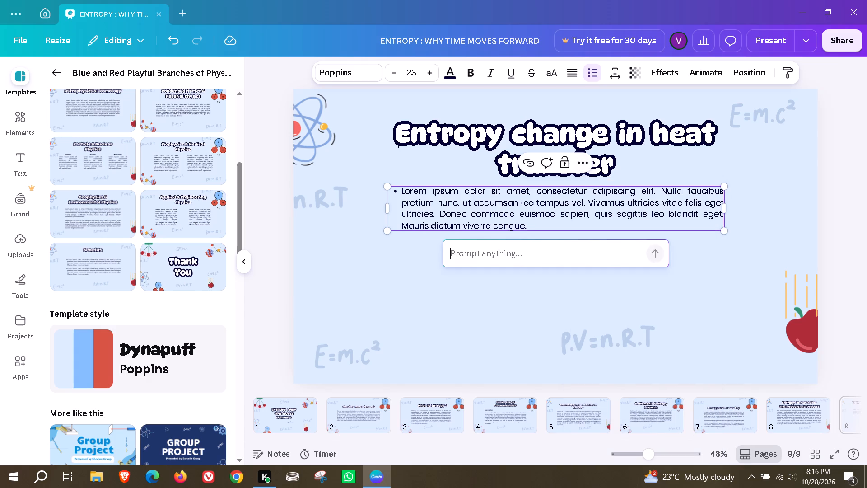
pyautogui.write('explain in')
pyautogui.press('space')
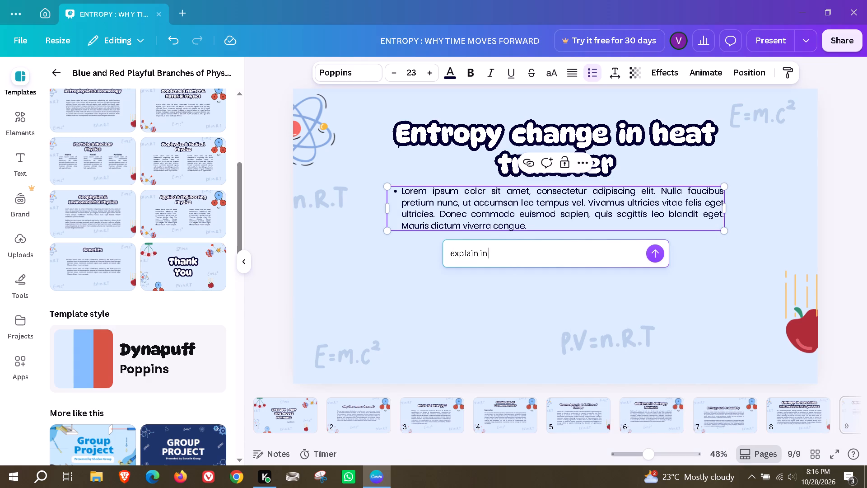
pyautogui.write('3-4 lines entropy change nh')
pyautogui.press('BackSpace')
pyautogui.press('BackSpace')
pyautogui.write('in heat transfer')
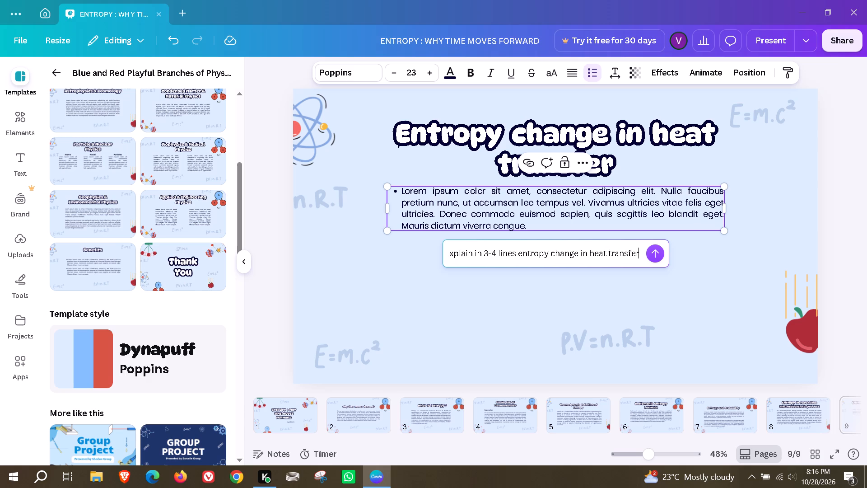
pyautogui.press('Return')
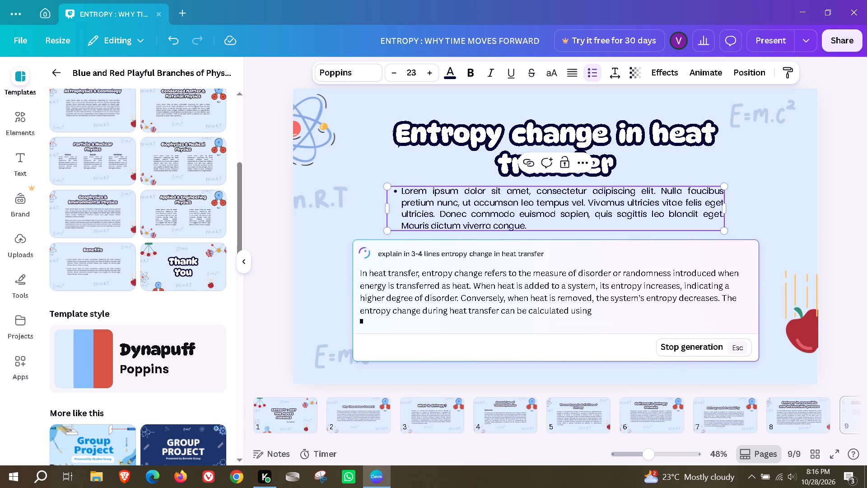
pyautogui.click(703, 371)
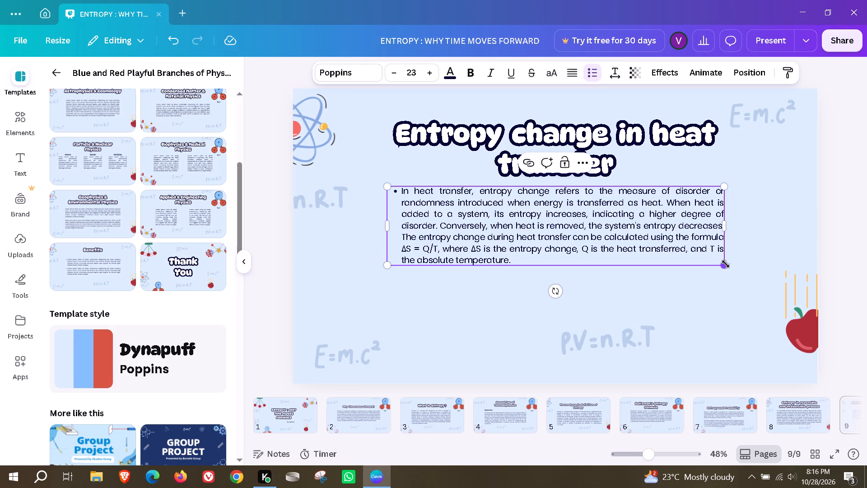
# Enlarge the page 9 paragraph to size 26.3 and move it clear of the two-line title, roughly centred beneath it.
pyautogui.moveTo(726, 264); pyautogui.dragTo(757, 347)
pyautogui.click(654, 321)
pyautogui.moveTo(624, 244); pyautogui.dragTo(604, 266)
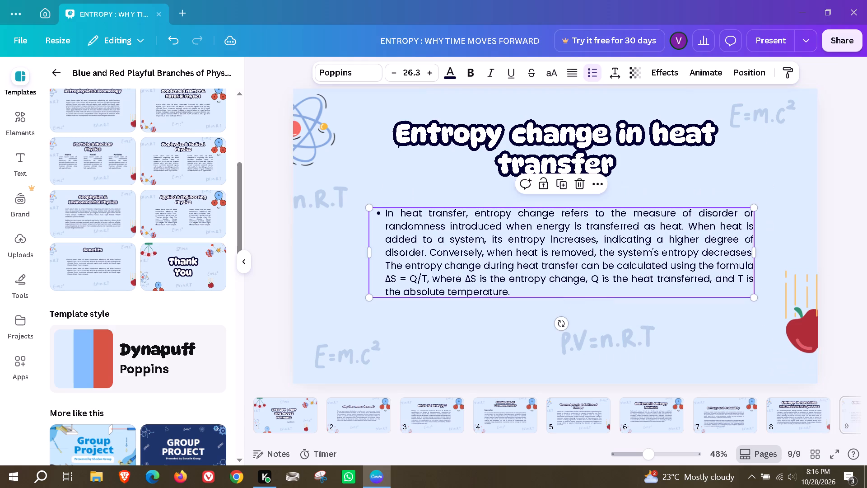
# Move the page 9 title slightly down so it sits just above the paragraph.
pyautogui.moveTo(634, 136); pyautogui.dragTo(635, 155)
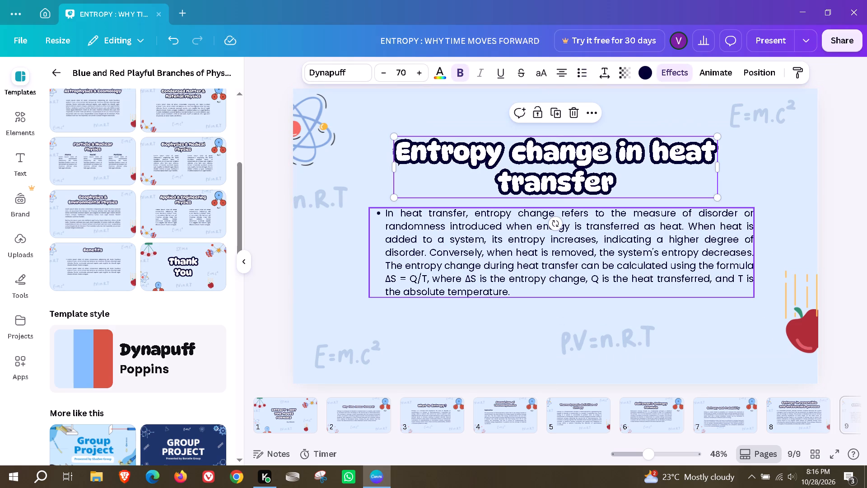
pyautogui.click(676, 312)
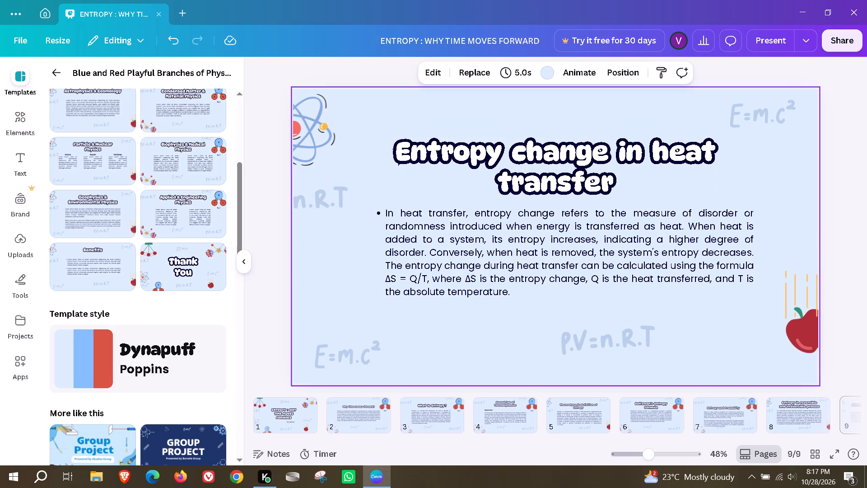
# Add the template's "Condensed Matter & Material Physics" layout as a new tenth page.
pyautogui.scroll(-2, 621, 421)
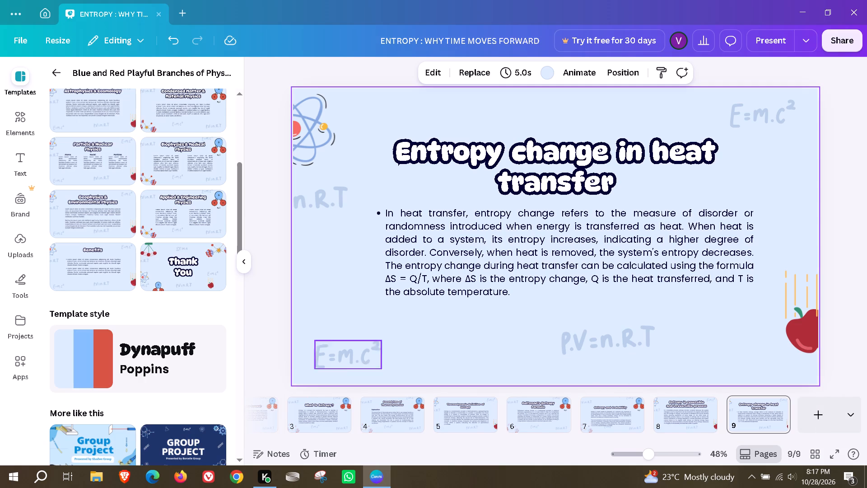
pyautogui.scroll(-1, 184, 254)
pyautogui.scroll(2, 184, 254)
pyautogui.click(182, 164)
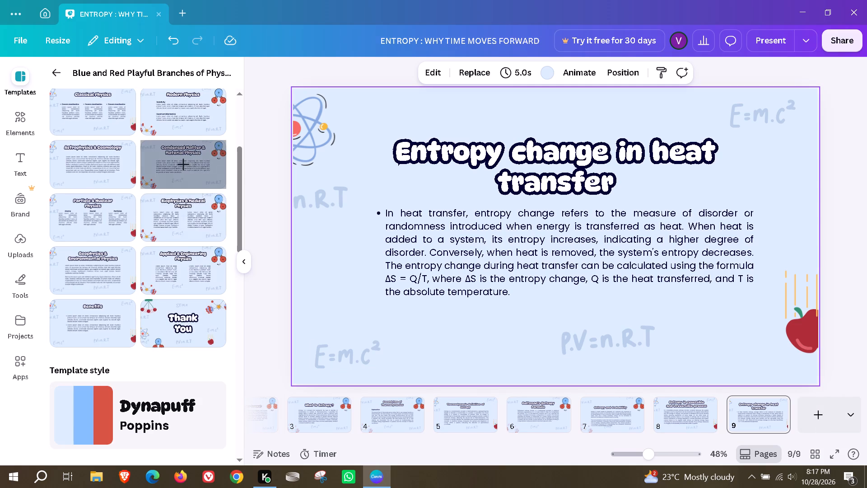
pyautogui.click(489, 283)
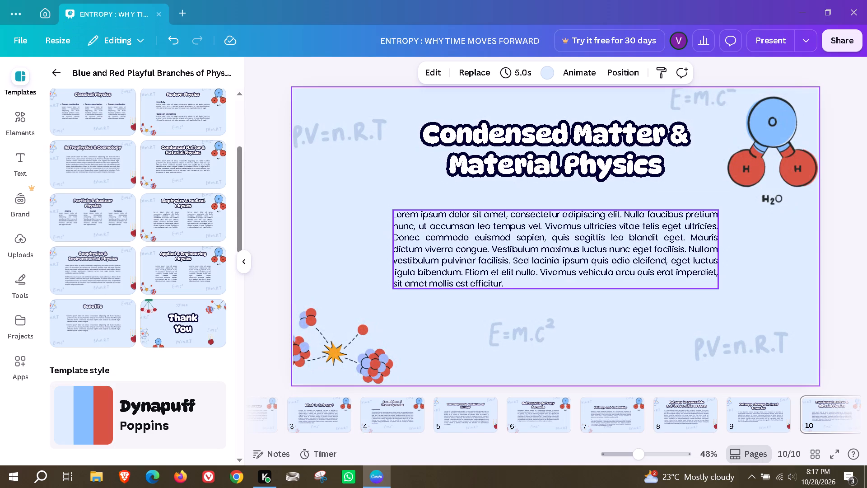
# Replace the page 10 title with "Entropy and the arrow of time".
pyautogui.doubleClick(543, 151)
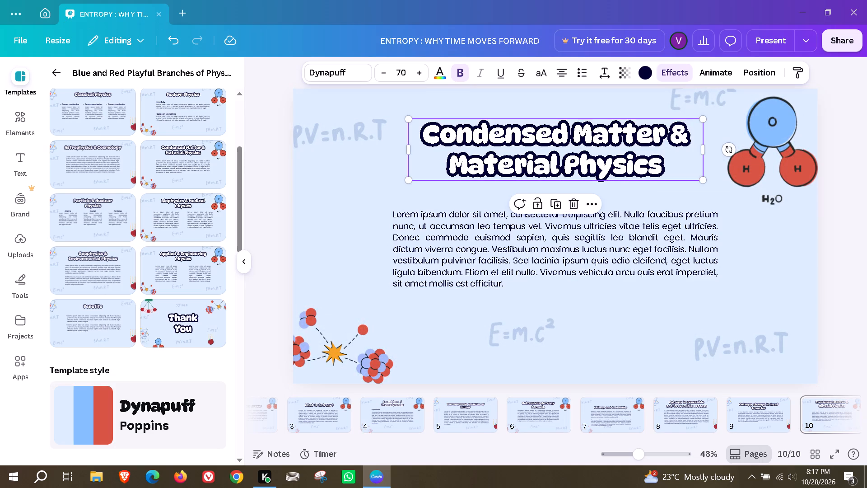
pyautogui.write('Entropy')
pyautogui.press('space')
pyautogui.press('space')
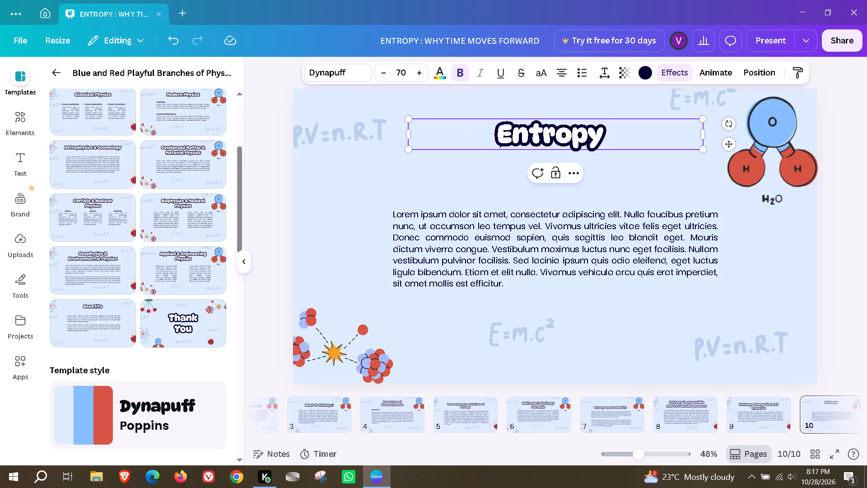
pyautogui.write('and the')
pyautogui.press('space')
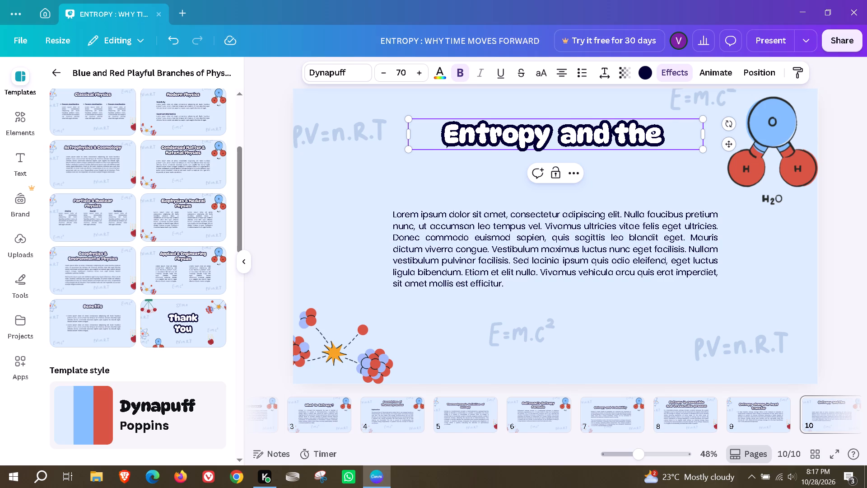
pyautogui.press('BackSpace')
pyautogui.press('BackSpace')
pyautogui.press('BackSpace')
pyautogui.press('BackSpace')
pyautogui.press('space')
pyautogui.press('space')
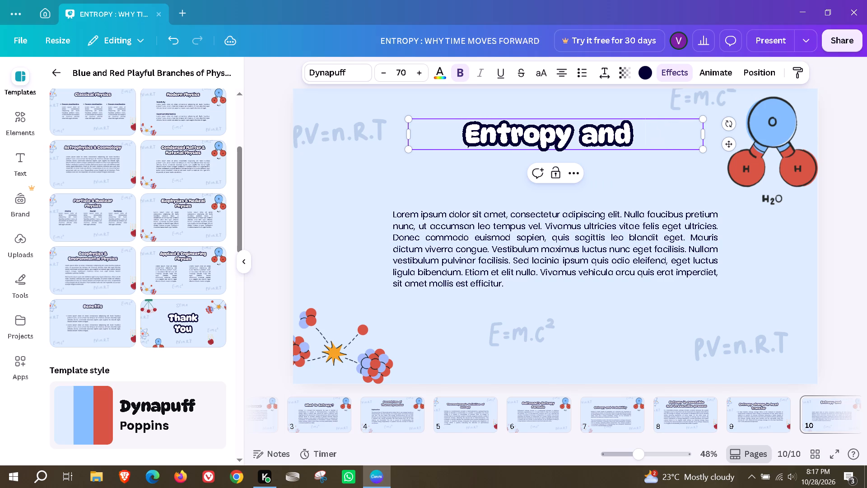
pyautogui.write('the arrow off')
pyautogui.press('BackSpace')
pyautogui.press('space')
pyautogui.press('space')
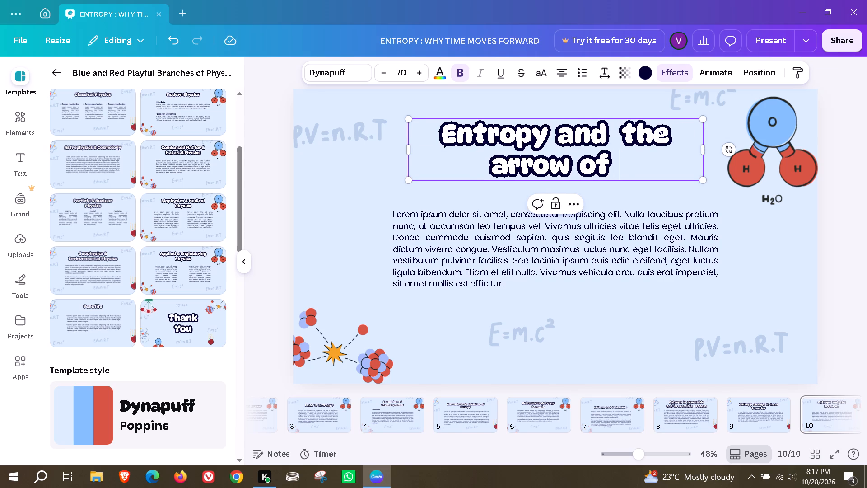
pyautogui.write('time')
# Replace the page 10 placeholder text with Magic Write output for "explain in 5-6 lines on entropy and the arrow of time".
pyautogui.doubleClick(560, 244)
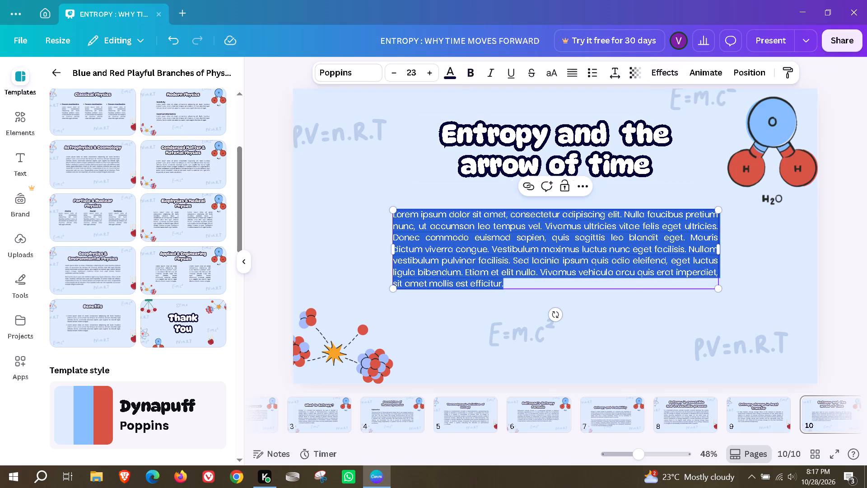
pyautogui.click(582, 189)
pyautogui.scroll(-5, 603, 382)
pyautogui.click(614, 427)
pyautogui.click(653, 211)
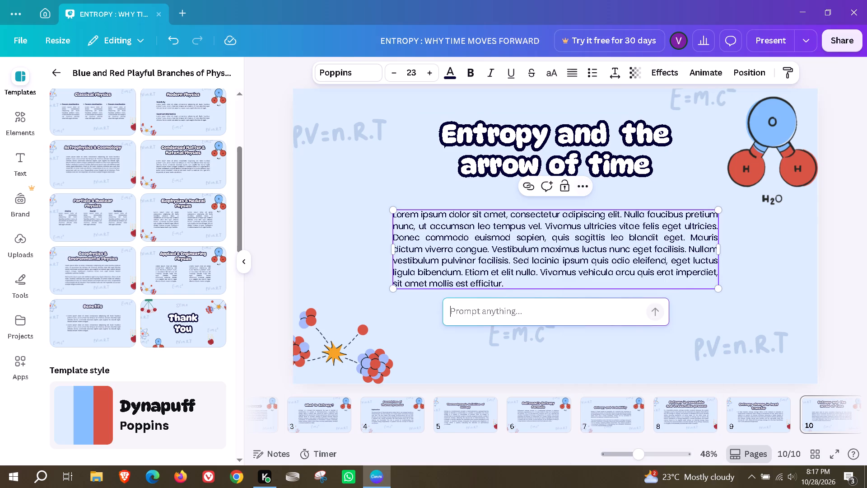
pyautogui.write('explin')
pyautogui.press('BackSpace')
pyautogui.press('BackSpace')
pyautogui.write('ain')
pyautogui.press('space')
pyautogui.write('in')
pyautogui.press('space')
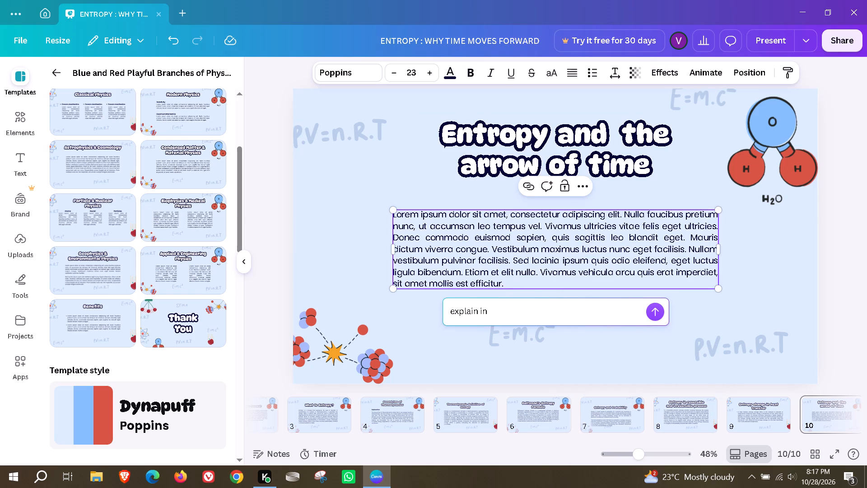
pyautogui.write('5-6 lines on en')
pyautogui.write('tropy and the arrow of time')
pyautogui.press('Return')
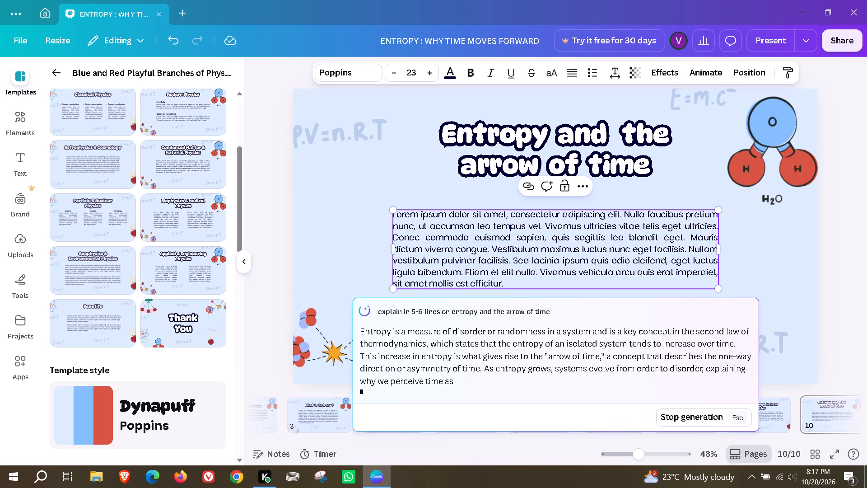
pyautogui.click(693, 320)
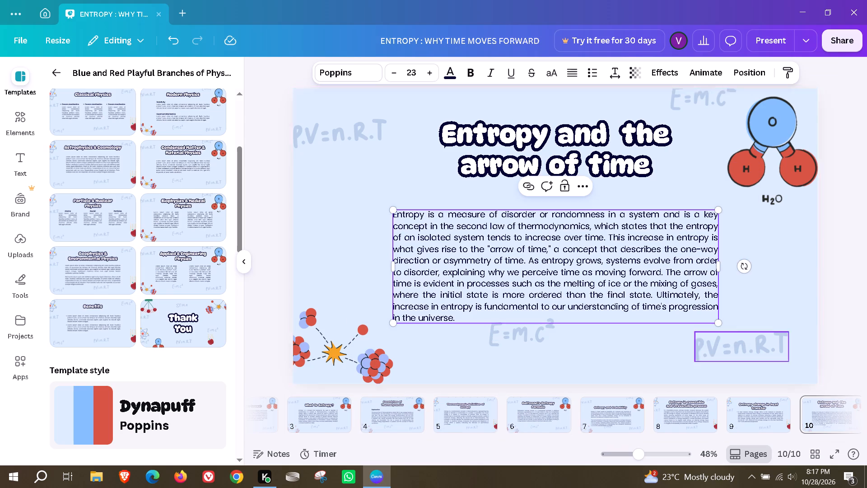
# Shrink the page 10 paragraph slightly and move it up and a little left, closer to the title.
pyautogui.moveTo(718, 324); pyautogui.dragTo(713, 318)
pyautogui.click(617, 355)
pyautogui.moveTo(567, 303); pyautogui.dragTo(563, 291)
pyautogui.click(611, 346)
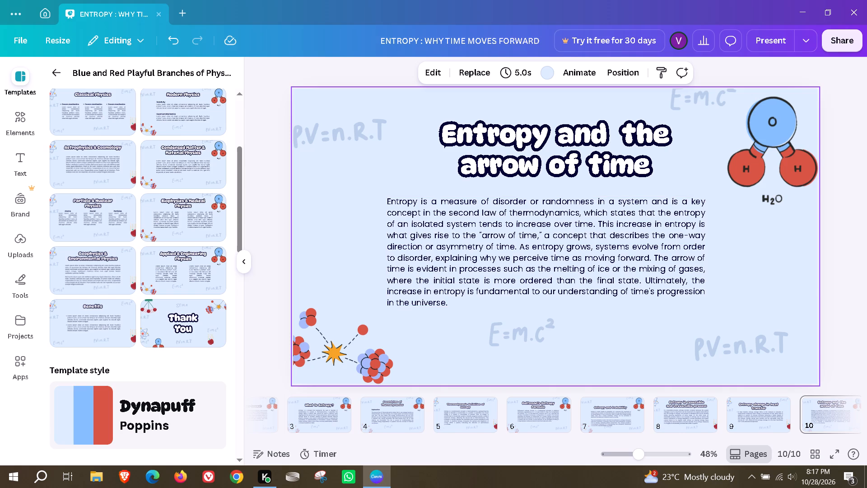
# Add the template's "Geophysics & Environmental Physics" layout as a new eleventh page.
pyautogui.scroll(-2, 578, 415)
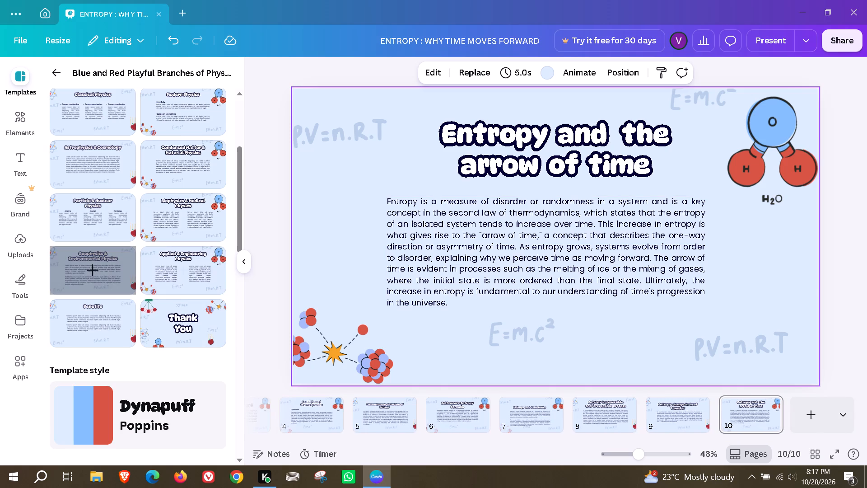
pyautogui.click(102, 273)
pyautogui.click(509, 277)
# Replace the page 11 title with "Gibb's Entropy and Statistical Mechanics".
pyautogui.doubleClick(597, 141)
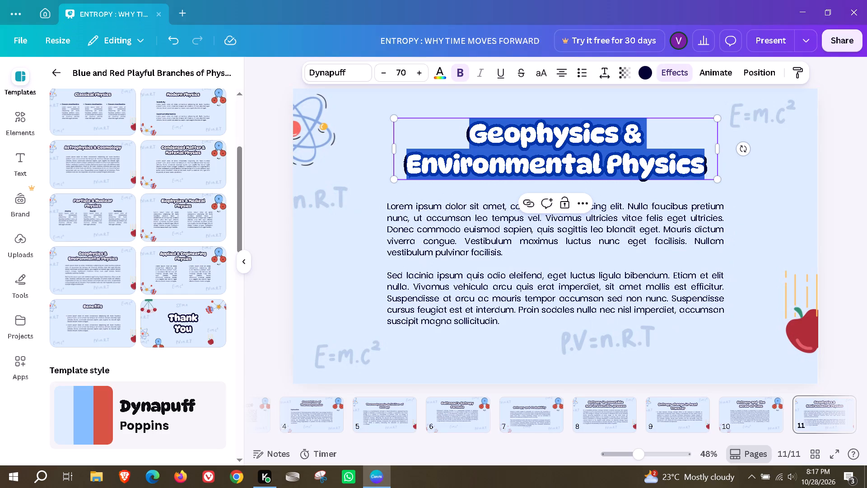
pyautogui.write('Gibb')
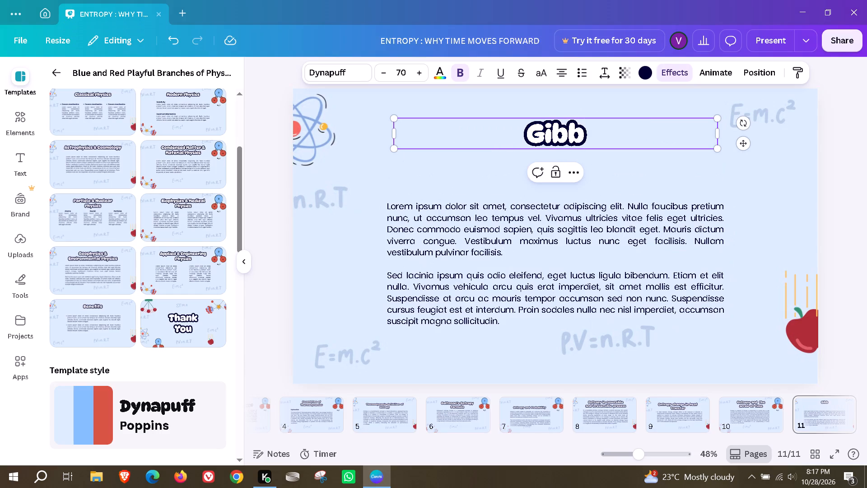
pyautogui.write("'s")
pyautogui.press('space')
pyautogui.press('space')
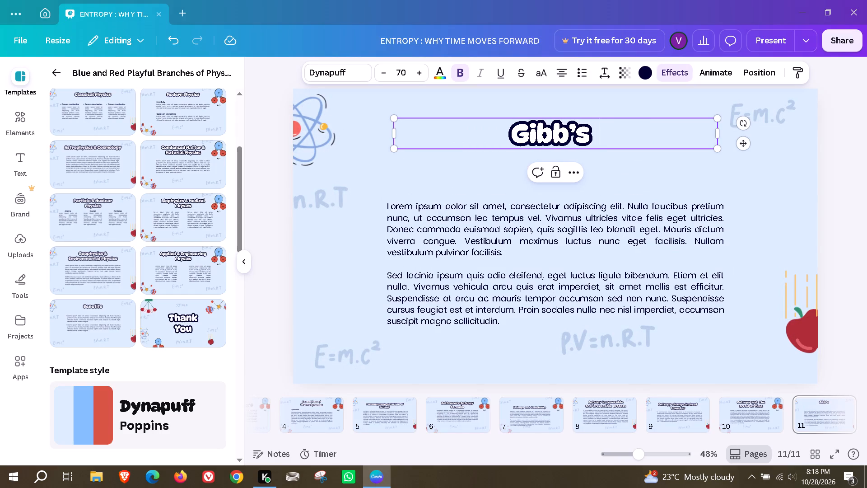
pyautogui.write('Entropy and')
pyautogui.press('space')
pyautogui.press('space')
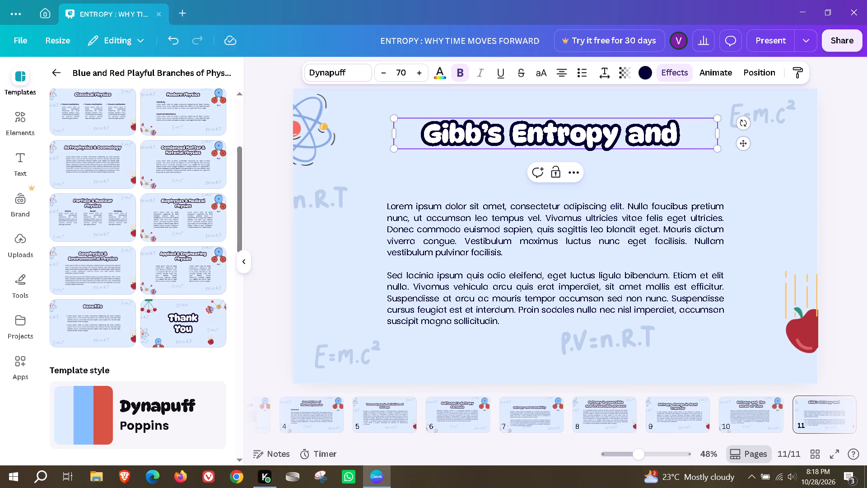
pyautogui.hotkey('shift', 's')
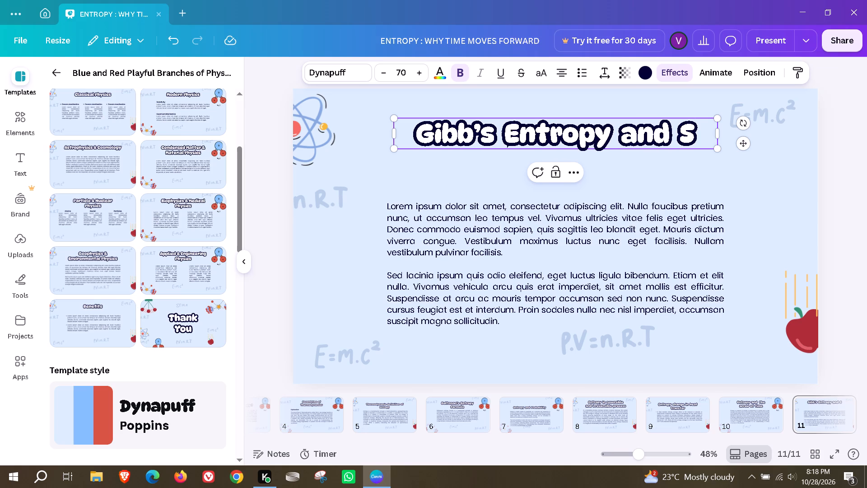
pyautogui.write('tat')
pyautogui.write('ist')
pyautogui.write('ical')
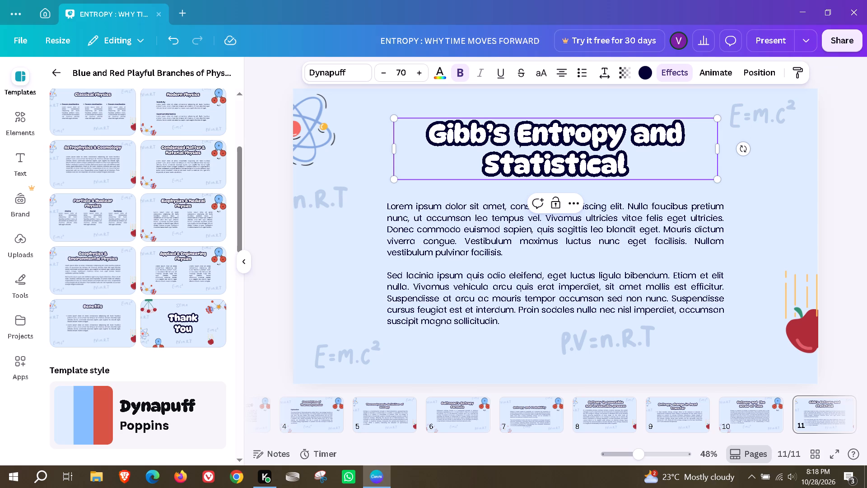
pyautogui.press('space')
pyautogui.press('space')
pyautogui.write('m')
pyautogui.press('BackSpace')
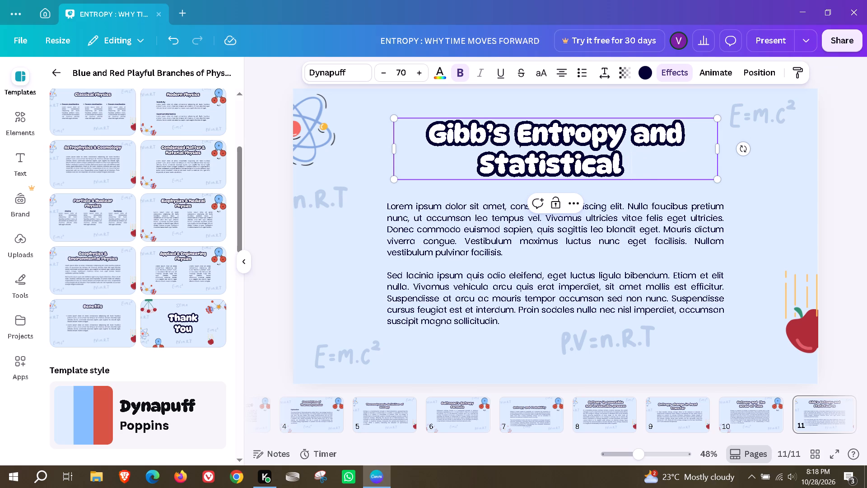
pyautogui.write('Mechanics')
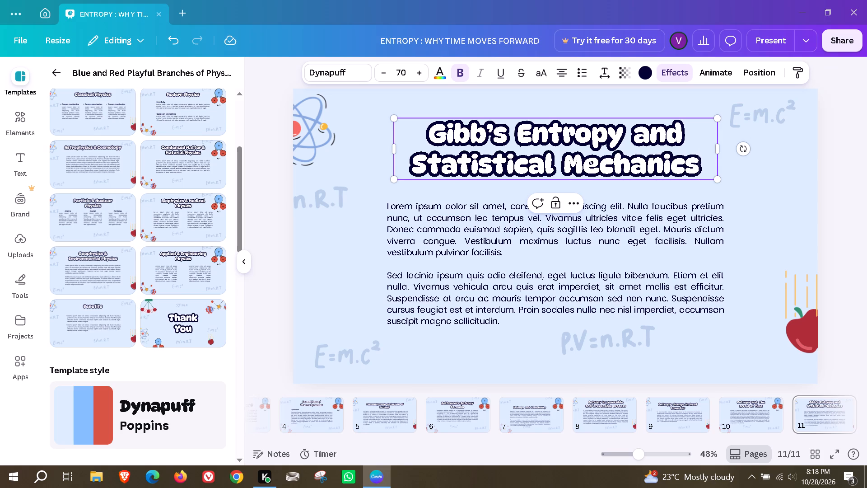
# Replace the page 11 placeholder text with Magic Write output for "explain in 5-6 lines in gibb's entropy and statistical mechanics".
pyautogui.doubleClick(612, 231)
pyautogui.click(588, 178)
pyautogui.scroll(-3, 634, 360)
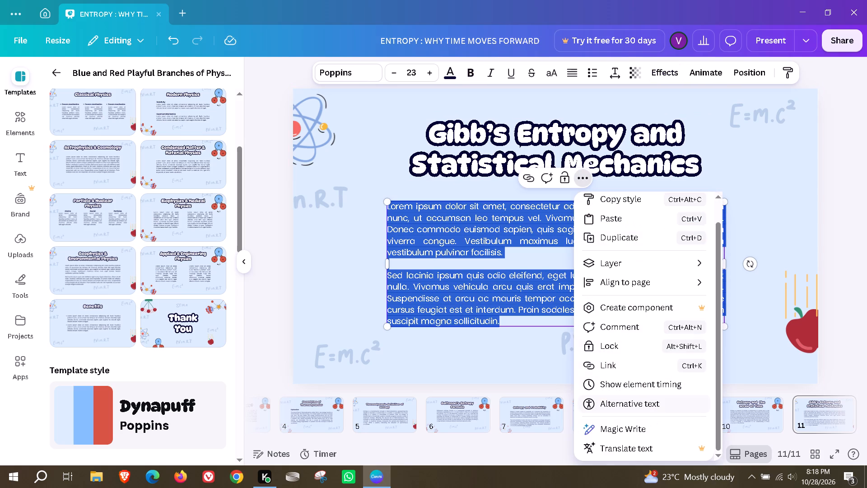
pyautogui.click(626, 418)
pyautogui.click(633, 427)
pyautogui.click(613, 201)
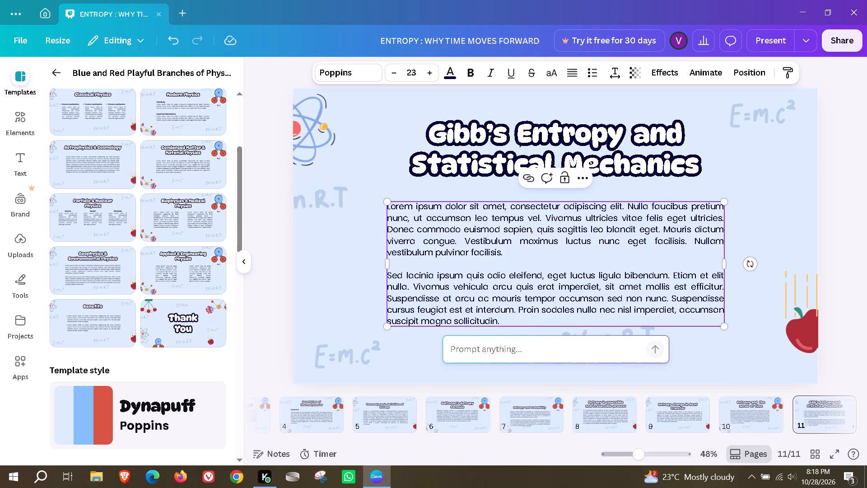
pyautogui.write('explain in 5-6 lien')
pyautogui.press('BackSpace')
pyautogui.press('BackSpace')
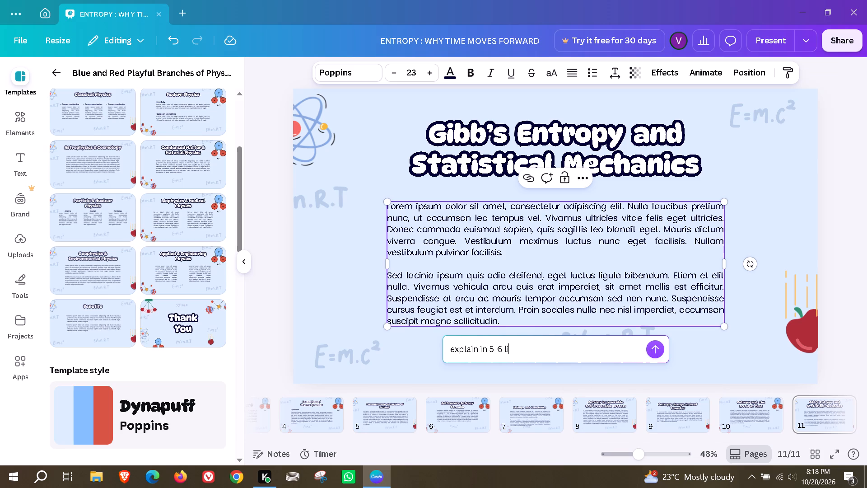
pyautogui.write('ns')
pyautogui.press('BackSpace')
pyautogui.write('es o')
pyautogui.press('BackSpace')
pyautogui.write("in gibb's entropy and stati")
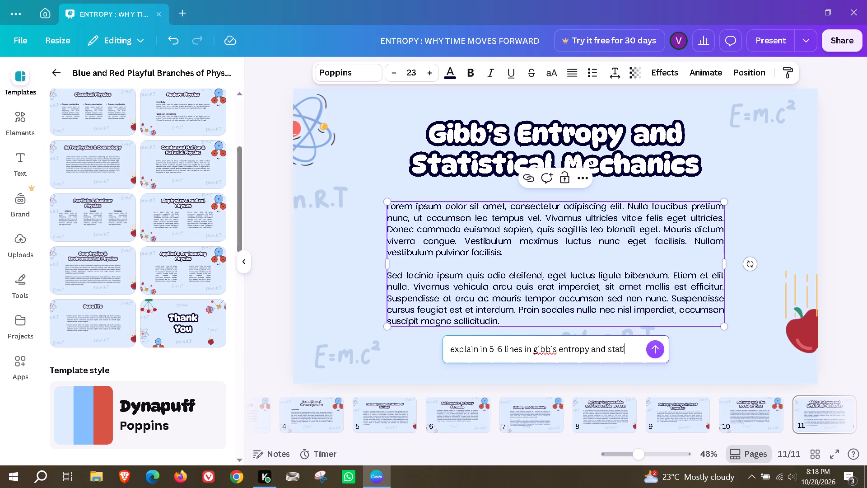
pyautogui.write('stical mechanics')
pyautogui.press('Return')
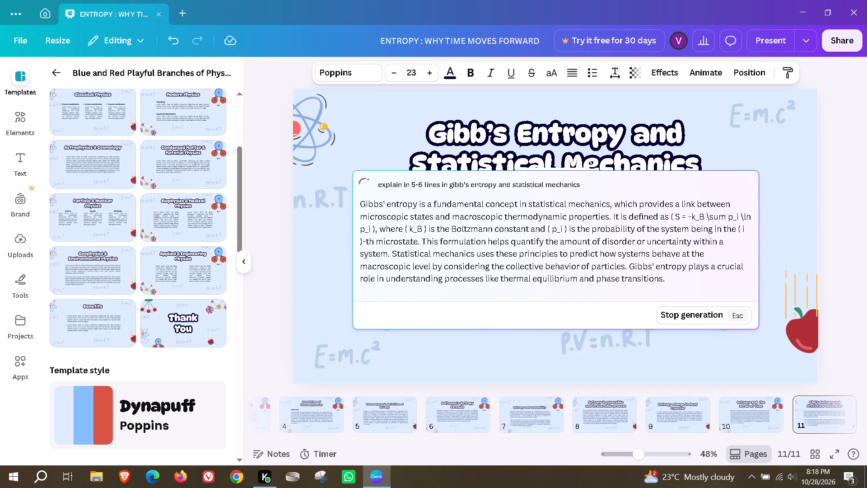
pyautogui.click(699, 319)
# Scale up the page 11 paragraph slightly so it extends a little wider below the title.
pyautogui.moveTo(723, 305); pyautogui.dragTo(742, 344)
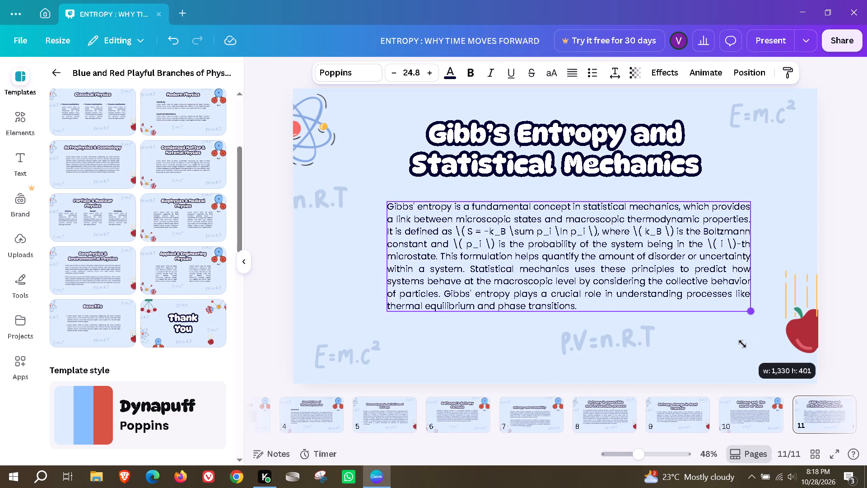
pyautogui.moveTo(742, 344); pyautogui.dragTo(728, 343)
pyautogui.click(676, 343)
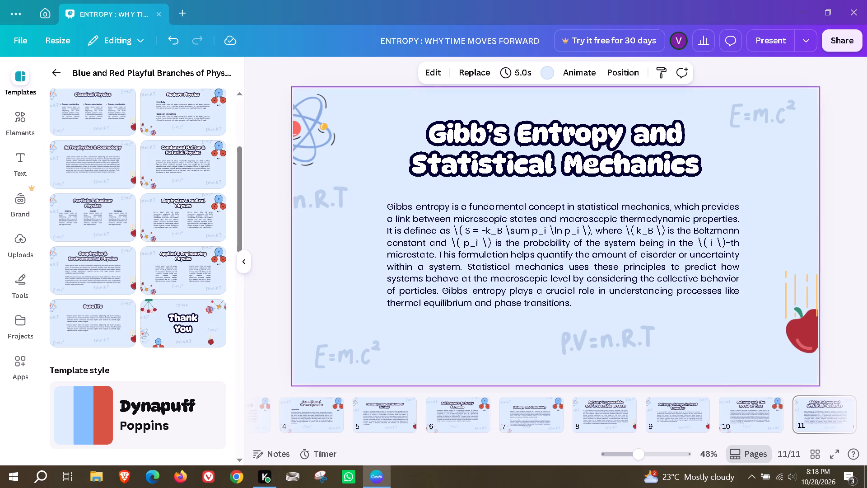
# Add the template's "Benefits" layout as a new twelfth page.
pyautogui.scroll(-6, 720, 421)
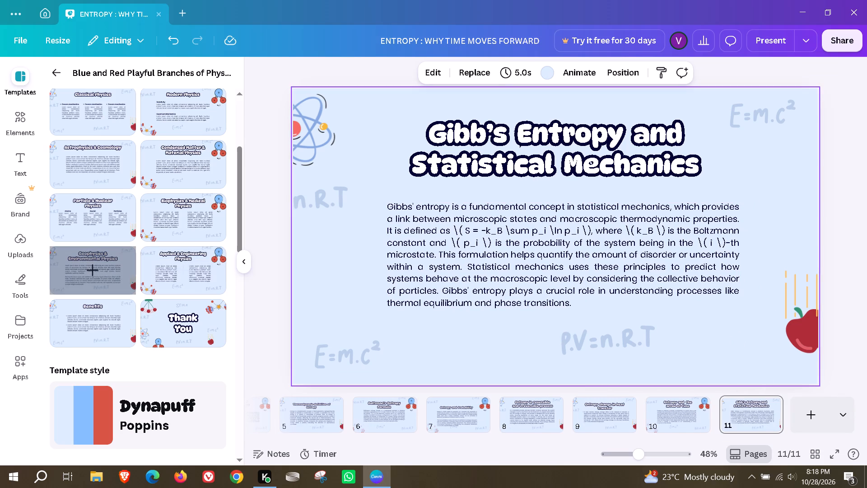
pyautogui.click(93, 338)
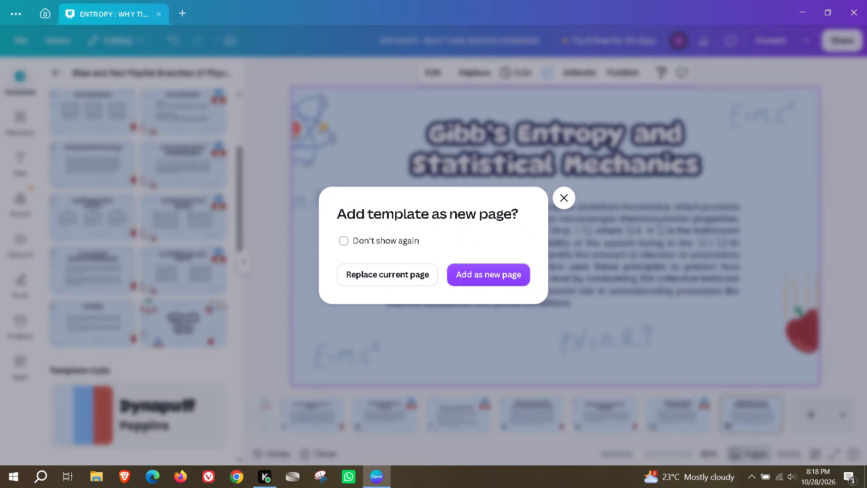
pyautogui.click(493, 274)
# Replace the page 12 title with "Entropy in the Universe".
pyautogui.doubleClick(573, 135)
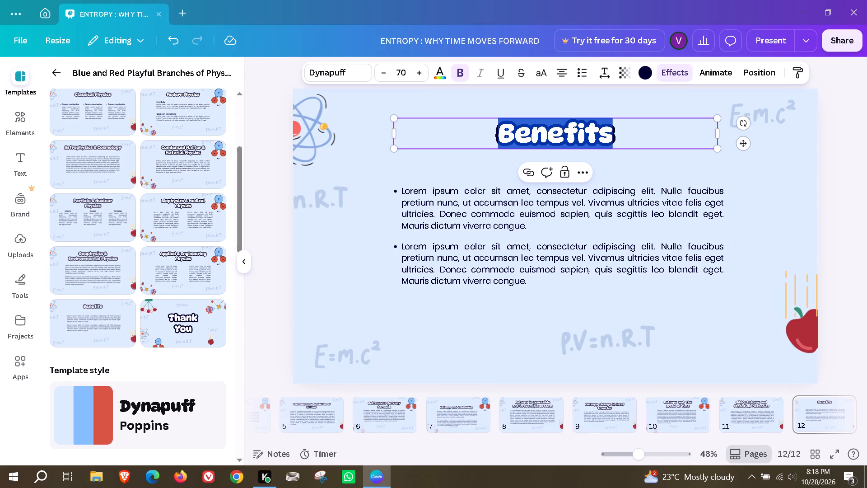
pyautogui.write('ENt')
pyautogui.press('BackSpace')
pyautogui.press('BackSpace')
pyautogui.write('ntropy in the Universe')
pyautogui.click(584, 227)
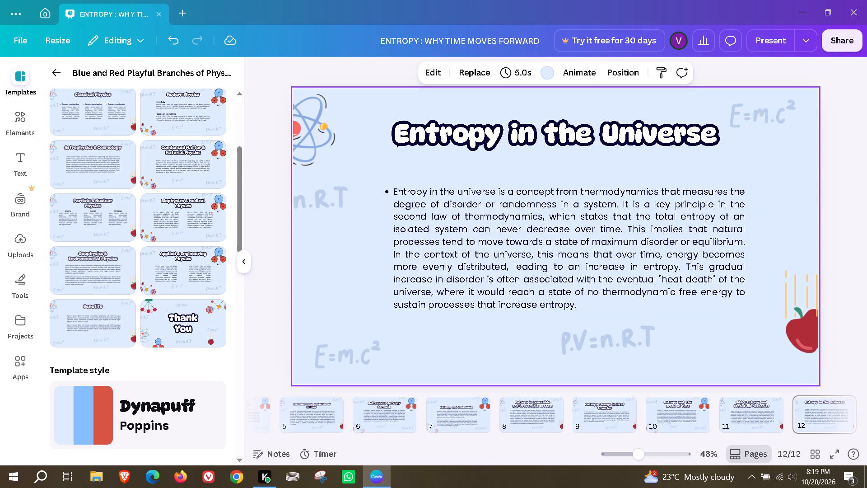
# Move the page 12 title down and slightly right, closer to the paragraph.
pyautogui.moveTo(613, 144); pyautogui.dragTo(618, 164)
pyautogui.moveTo(705, 171); pyautogui.dragTo(699, 171)
pyautogui.click(712, 362)
# Add the template's "Geophysics & Environmental Physics" layout as a new thirteenth page.
pyautogui.scroll(-3, 787, 432)
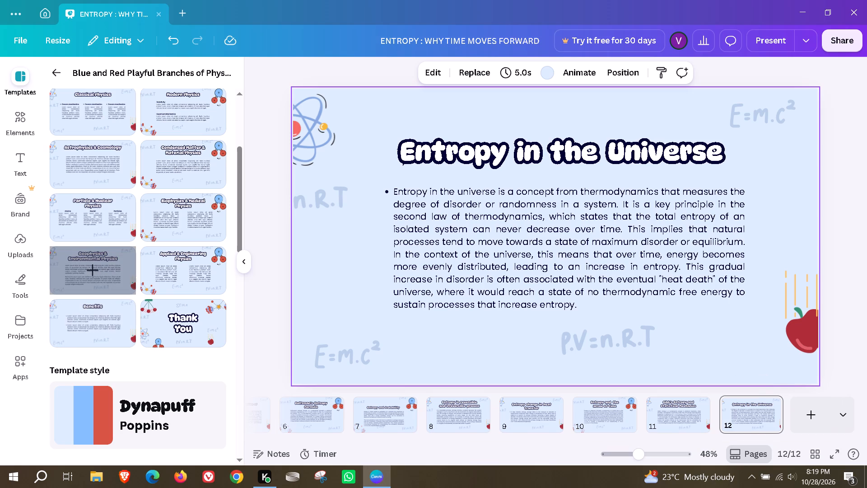
pyautogui.click(100, 280)
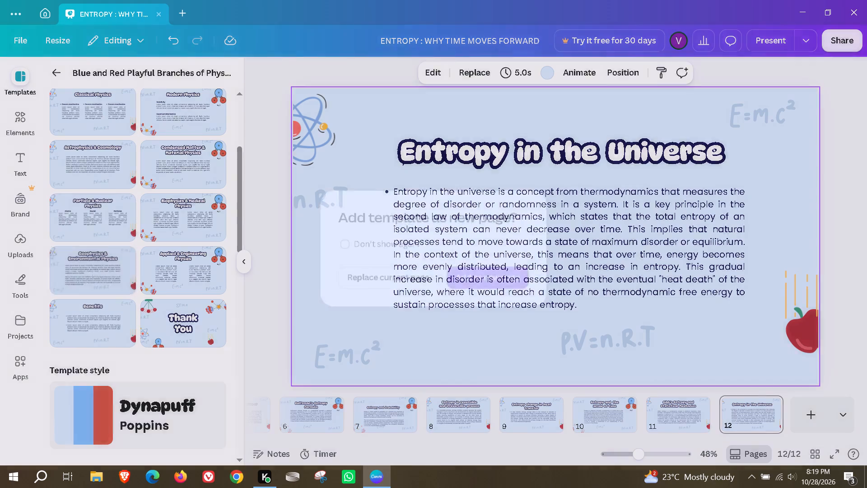
pyautogui.click(516, 282)
# Replace the page 13 title with two lines reading "Conclusion" and "What Entropy Tells Us".
pyautogui.doubleClick(560, 149)
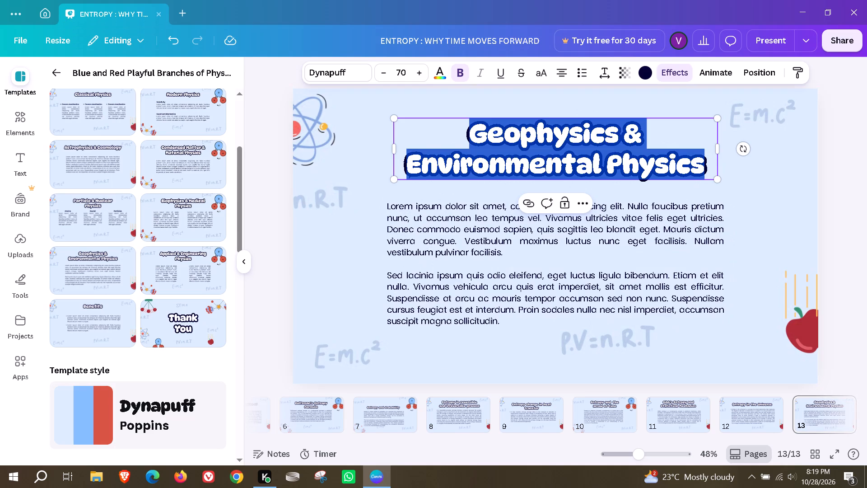
pyautogui.write('Con')
pyautogui.write('clusion')
pyautogui.press('Return')
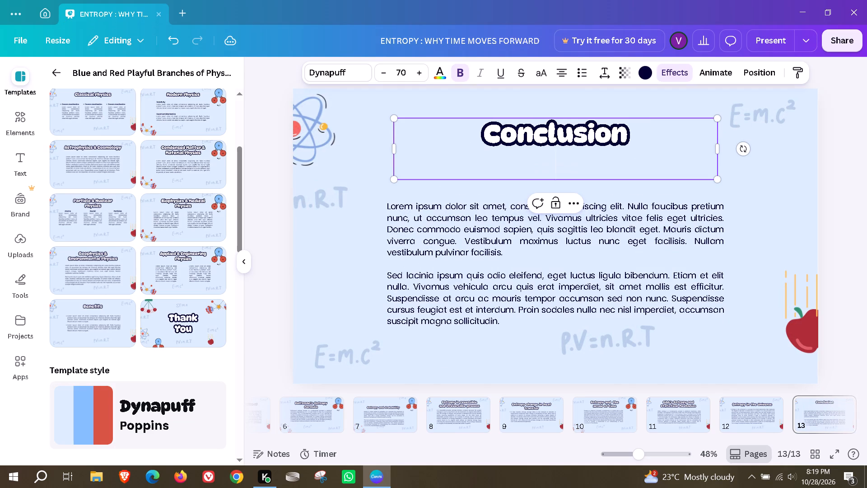
pyautogui.write('What en')
pyautogui.press('BackSpace')
pyautogui.press('BackSpace')
pyautogui.press('n')
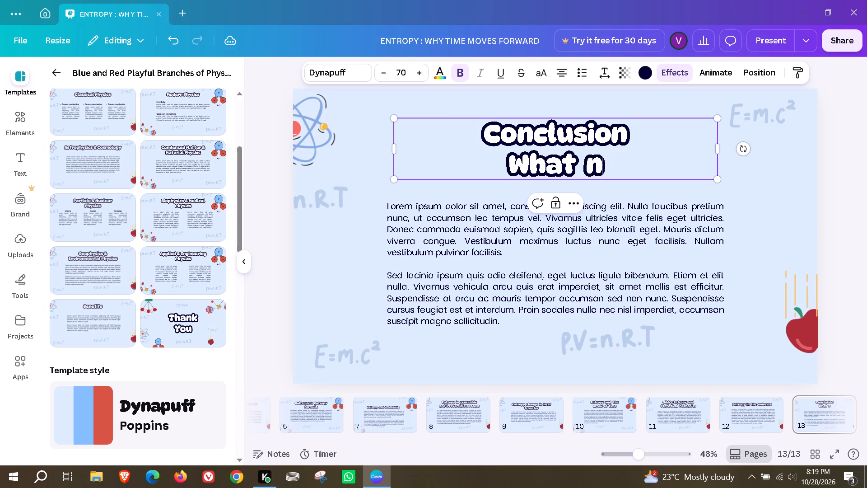
pyautogui.press('BackSpace')
pyautogui.write('Entropy Tells Us')
# Replace the page 13 placeholder text with Magic Write output for "in 5-6 lines conclude what entropy tell us".
pyautogui.doubleClick(580, 253)
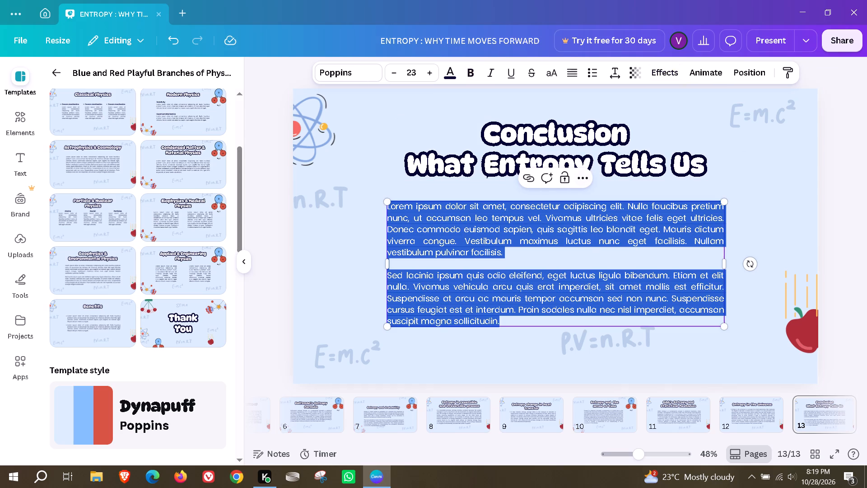
pyautogui.click(580, 179)
pyautogui.scroll(-4, 617, 339)
pyautogui.click(618, 438)
pyautogui.click(617, 211)
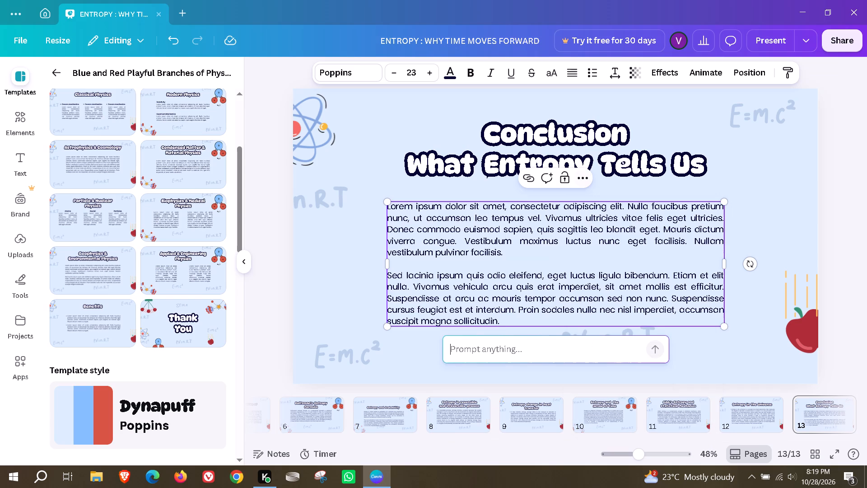
pyautogui.write('con')
pyautogui.press('BackSpace')
pyautogui.press('BackSpace')
pyautogui.press('BackSpace')
pyautogui.press('BackSpace')
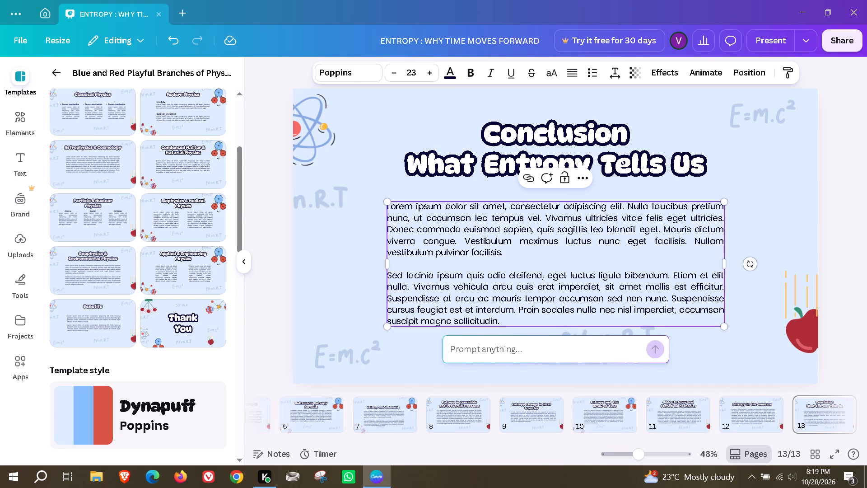
pyautogui.write('in 5-6 lines conclue')
pyautogui.press('BackSpace')
pyautogui.write('de what entrop')
pyautogui.press('space')
pyautogui.press('BackSpace')
pyautogui.write('y')
pyautogui.press('space')
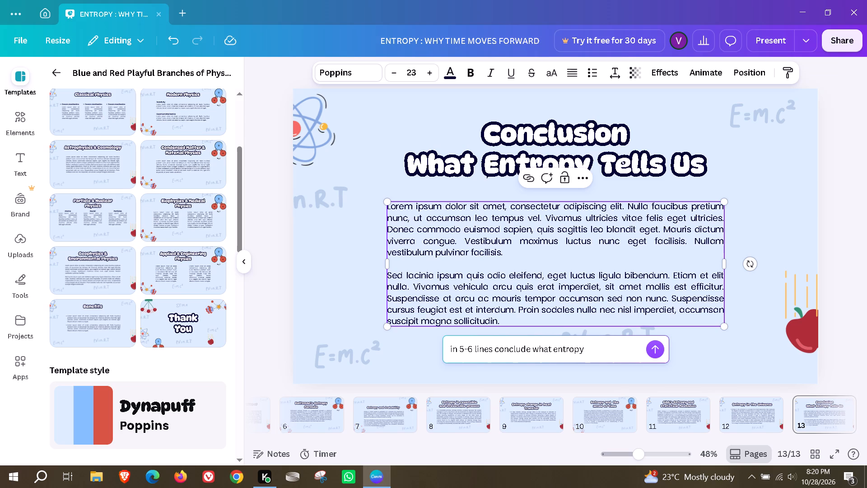
pyautogui.write('tell us')
pyautogui.press('Return')
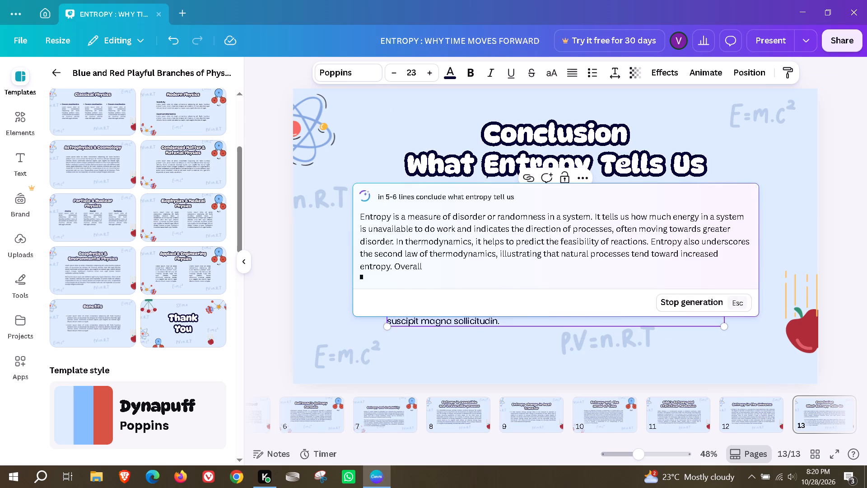
pyautogui.click(688, 310)
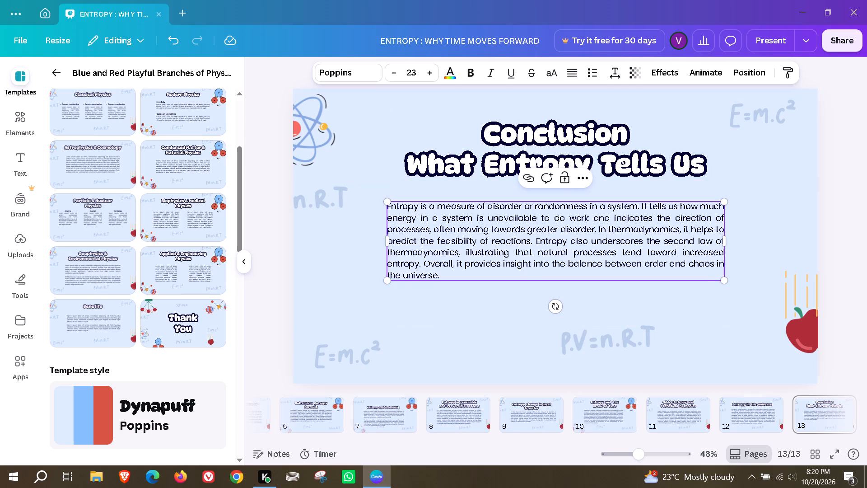
# Enlarge the page 13 paragraph to about 27 pt text and narrow its box to about 1,376 wide.
pyautogui.moveTo(725, 282); pyautogui.dragTo(765, 367)
pyautogui.moveTo(788, 248); pyautogui.dragTo(764, 256)
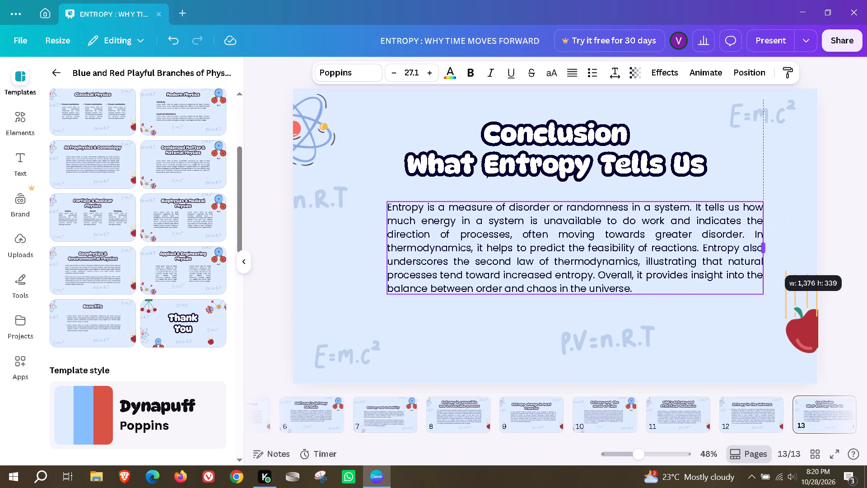
# Enlarge the page 13 paragraph text to 28 pt and shift its box slightly left and down.
pyautogui.moveTo(764, 256); pyautogui.dragTo(755, 259)
pyautogui.moveTo(751, 297); pyautogui.dragTo(755, 339)
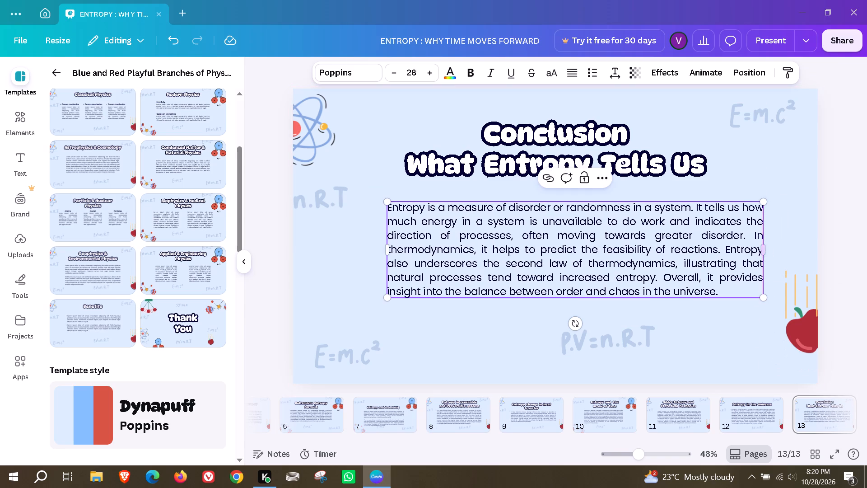
pyautogui.click(729, 348)
pyautogui.moveTo(581, 271); pyautogui.dragTo(575, 277)
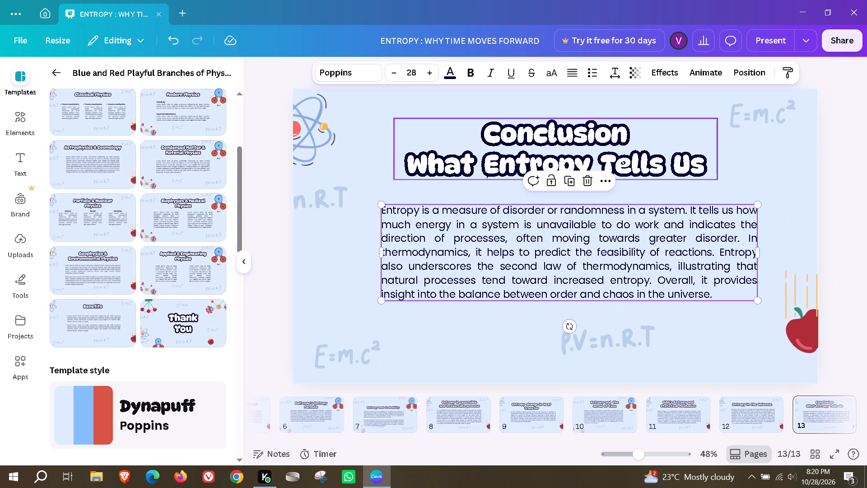
# Shrink the page 13 conclusion title to about 63 pt and centre it just above the paragraph.
pyautogui.moveTo(593, 139); pyautogui.dragTo(593, 152)
pyautogui.moveTo(715, 194); pyautogui.dragTo(683, 184)
pyautogui.moveTo(606, 163); pyautogui.dragTo(613, 169)
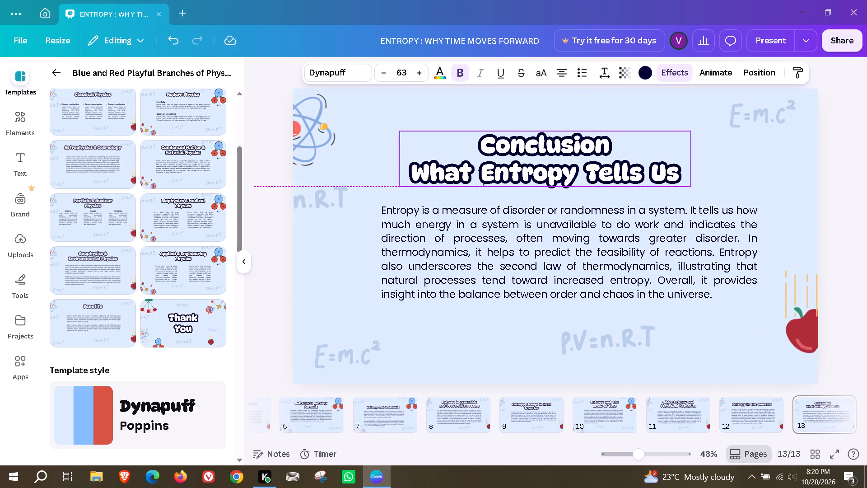
pyautogui.moveTo(613, 169); pyautogui.dragTo(622, 170)
pyautogui.click(755, 189)
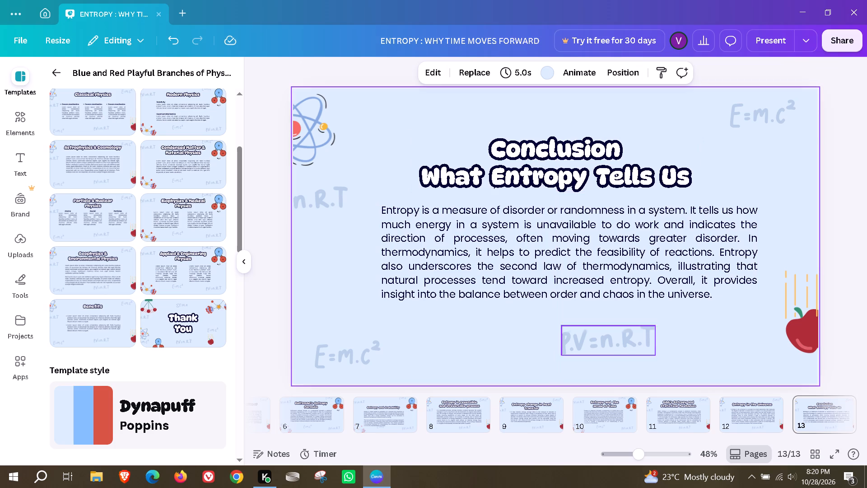
# Enlarge the page 1 presentation title to about 80 pt and reposition it around the middle of the page, above the byline.
pyautogui.scroll(-3, 783, 390)
pyautogui.scroll(1, 779, 411)
pyautogui.scroll(-2, 779, 411)
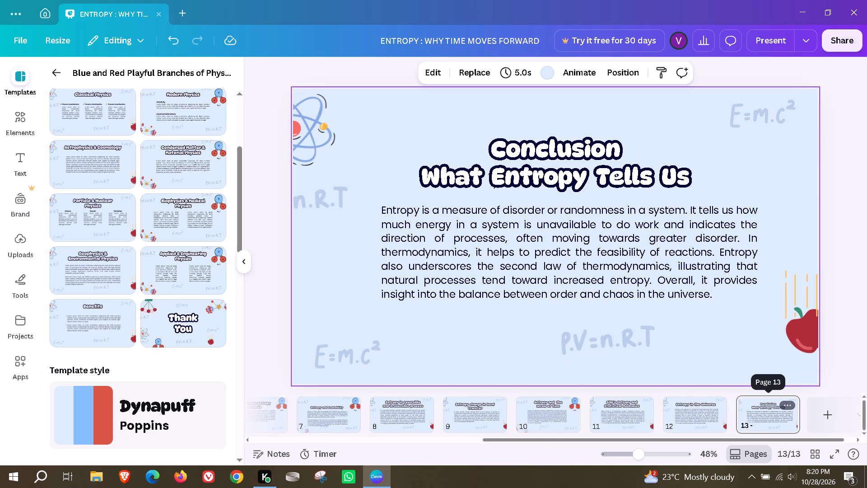
pyautogui.scroll(15, 479, 404)
pyautogui.click(276, 422)
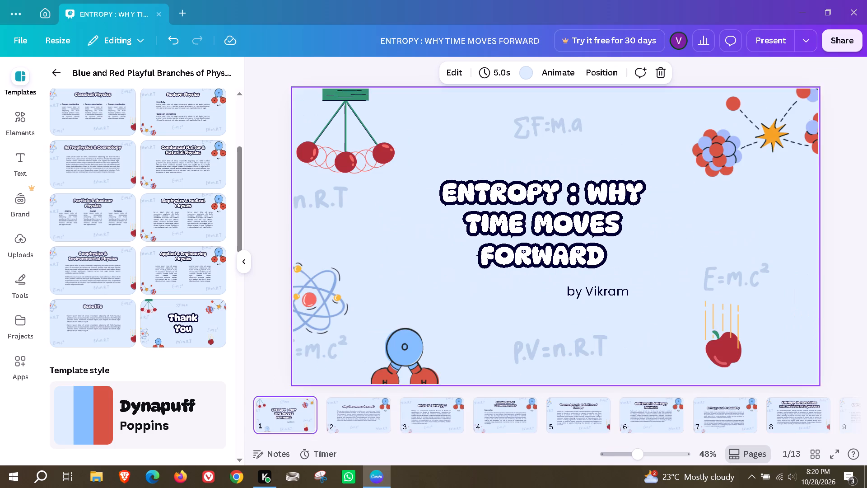
pyautogui.click(570, 239)
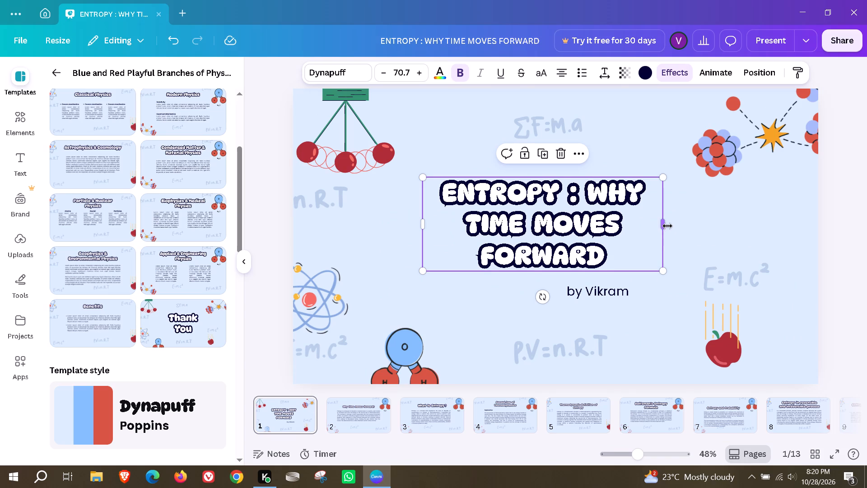
pyautogui.moveTo(667, 226); pyautogui.dragTo(676, 248)
pyautogui.moveTo(674, 269); pyautogui.dragTo(697, 309)
pyautogui.click(624, 354)
pyautogui.moveTo(606, 262); pyautogui.dragTo(605, 260)
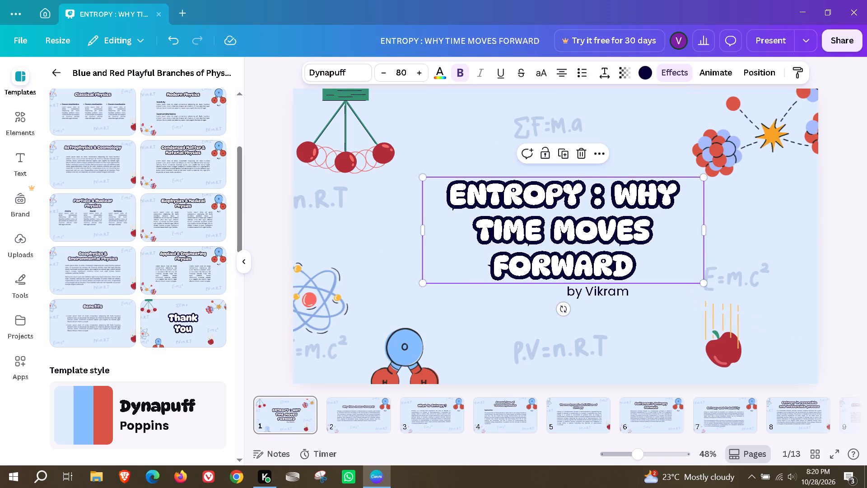
pyautogui.moveTo(605, 260); pyautogui.dragTo(596, 248)
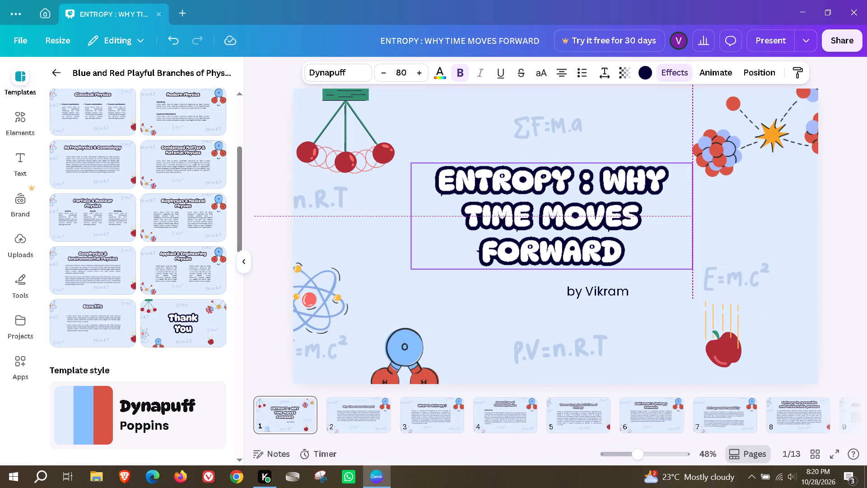
pyautogui.moveTo(596, 248); pyautogui.dragTo(591, 257)
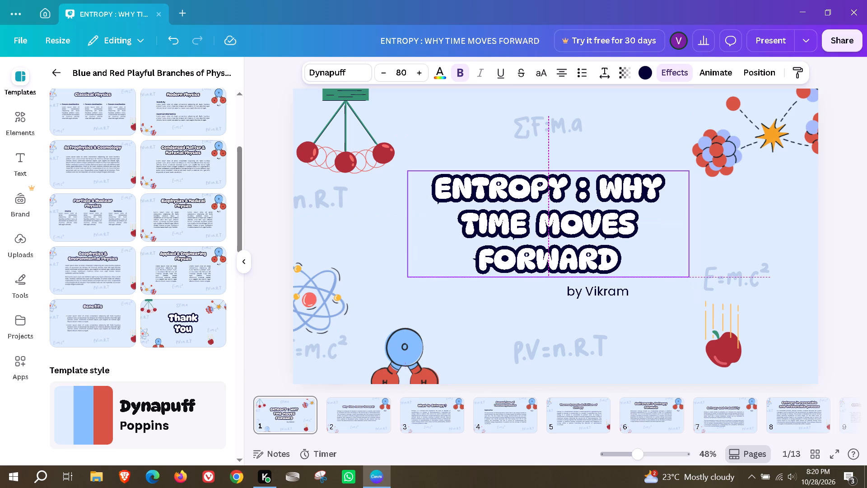
pyautogui.moveTo(591, 257); pyautogui.dragTo(591, 258)
# Shift the author byline on page 1 slightly right and down beneath the enlarged title.
pyautogui.click(613, 333)
pyautogui.moveTo(612, 296); pyautogui.dragTo(621, 299)
pyautogui.click(650, 349)
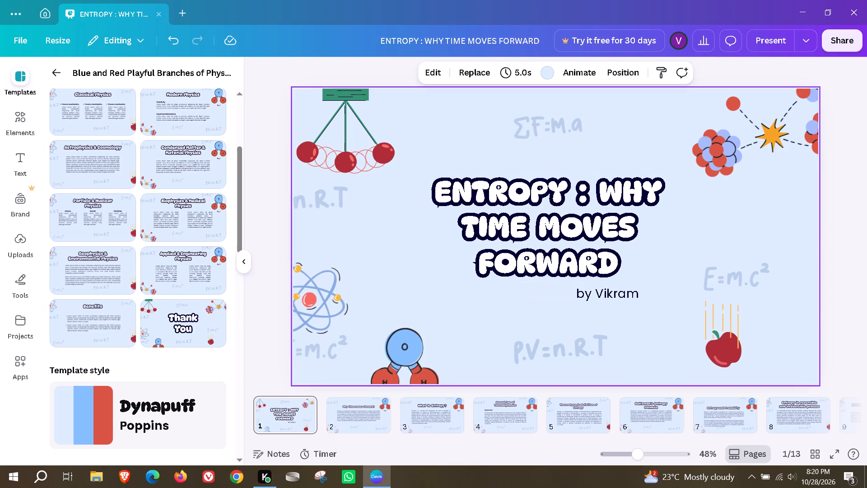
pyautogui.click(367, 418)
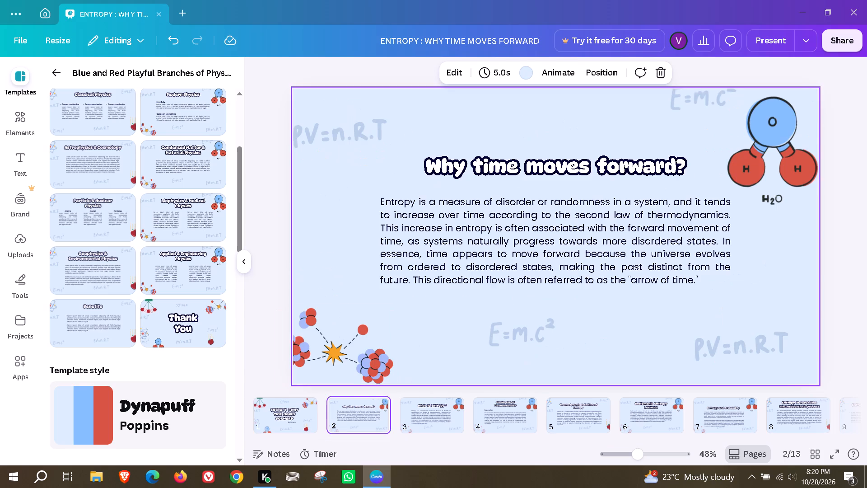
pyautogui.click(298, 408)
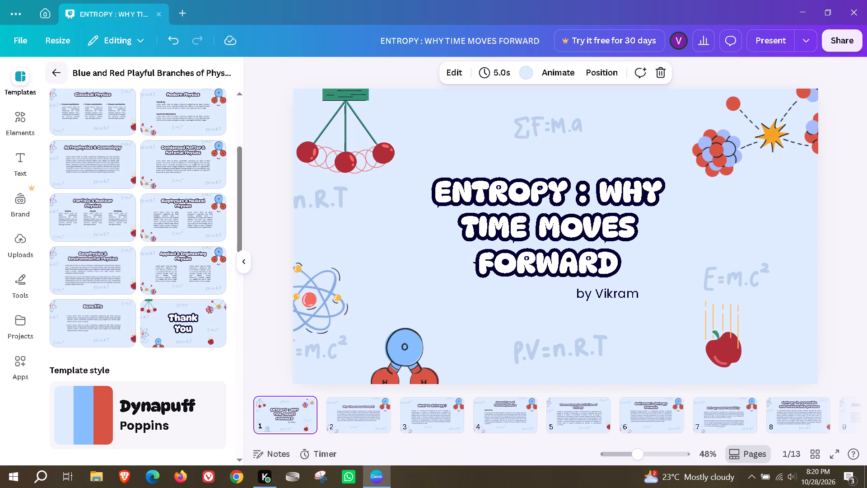
# Search the Animations category of the elements library for a thermodynamics graphic to use on page 1.
pyautogui.click(63, 67)
pyautogui.click(18, 113)
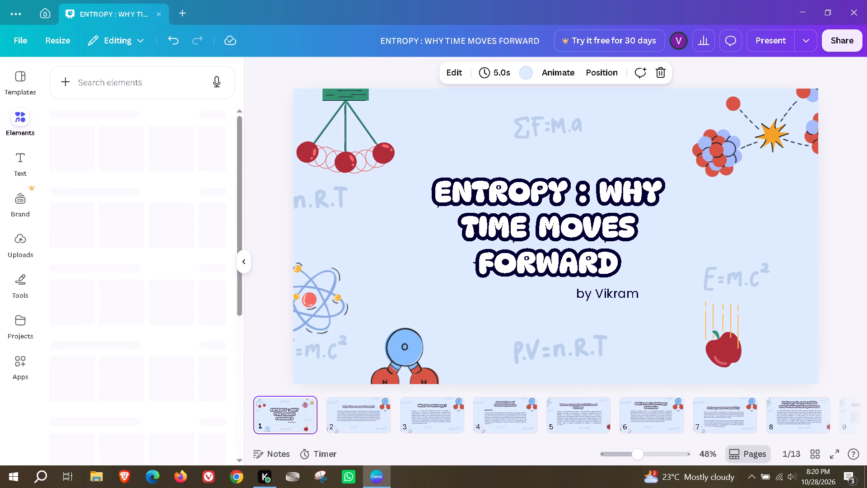
pyautogui.scroll(-1, 186, 301)
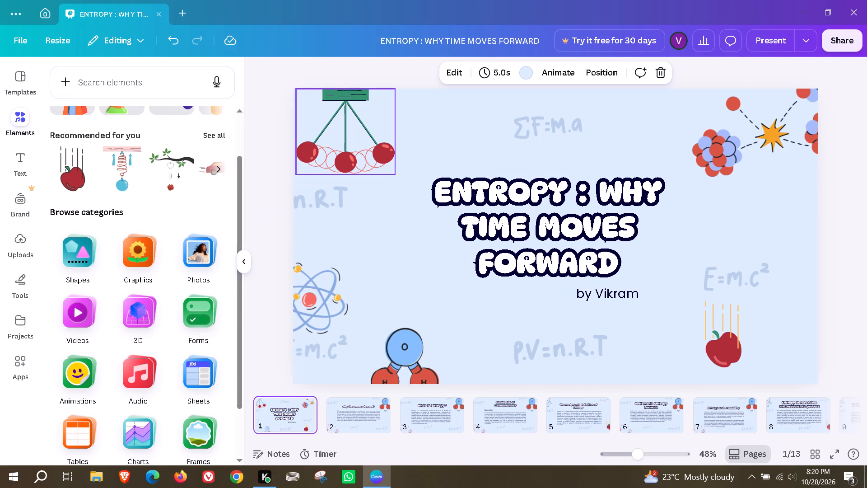
pyautogui.click(90, 361)
pyautogui.click(126, 96)
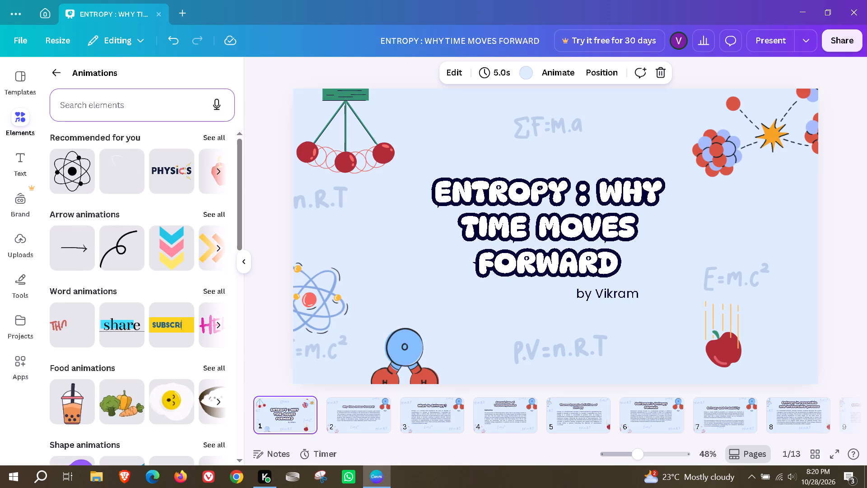
pyautogui.write('tehrmodyn')
pyautogui.press('BackSpace')
pyautogui.press('BackSpace')
pyautogui.press('BackSpace')
pyautogui.press('BackSpace')
pyautogui.press('BackSpace')
pyautogui.press('BackSpace')
pyautogui.press('BackSpace')
pyautogui.press('BackSpace')
pyautogui.press('BackSpace')
pyautogui.press('BackSpace')
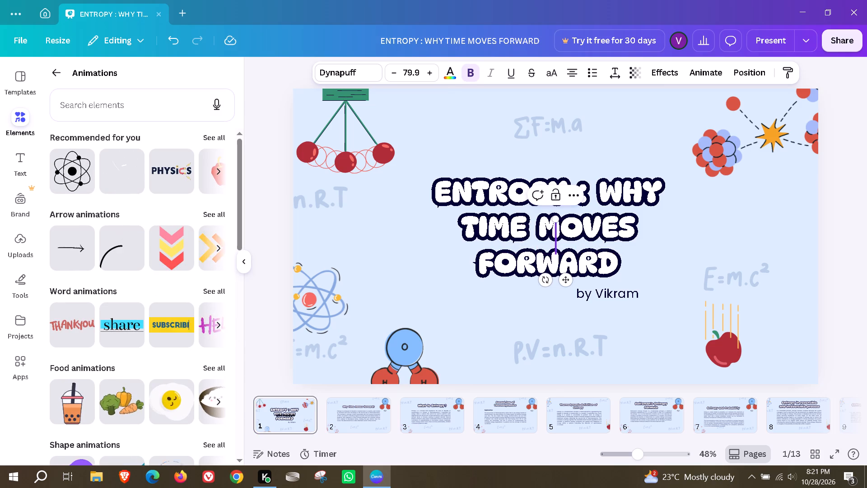
pyautogui.click(350, 243)
pyautogui.click(121, 107)
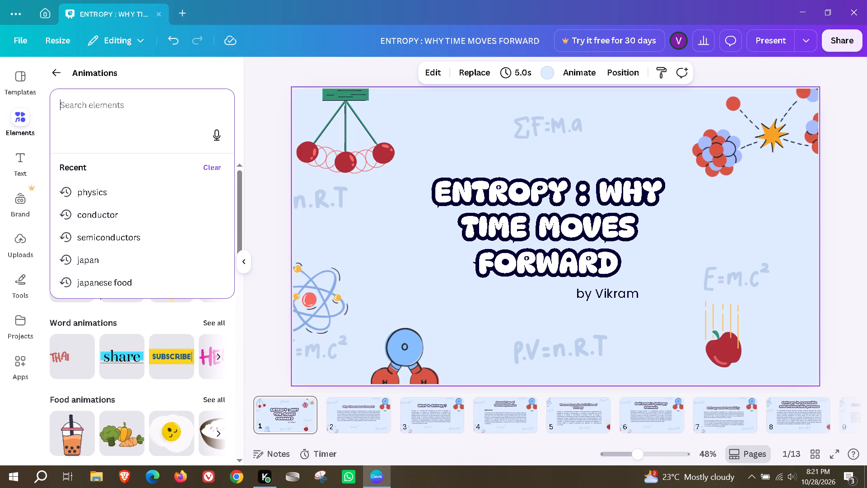
pyautogui.write('thermodyna')
pyautogui.write('mics')
pyautogui.press('Return')
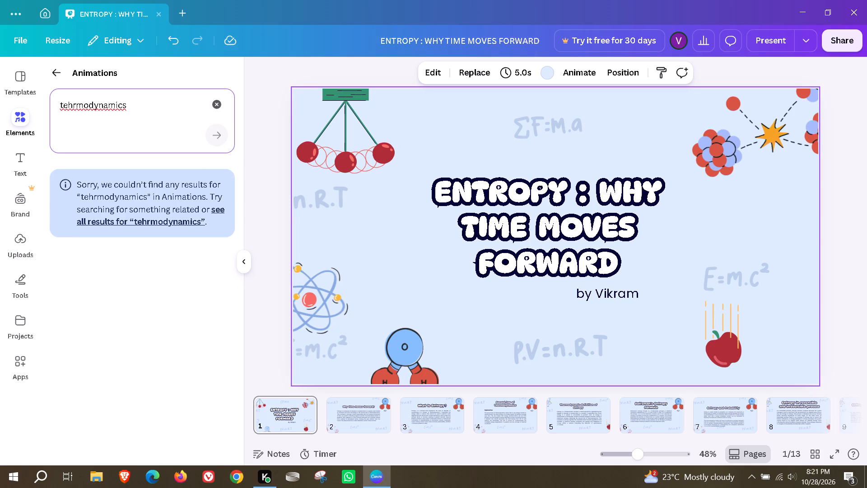
# Correct the spelling of the animation search term to "thermodynamics" and run the search again.
pyautogui.click(76, 106)
pyautogui.press('BackSpace')
pyautogui.press('BackSpace')
pyautogui.press('BackSpace')
pyautogui.write('her')
pyautogui.click(160, 119)
pyautogui.click(161, 108)
pyautogui.press('Return')
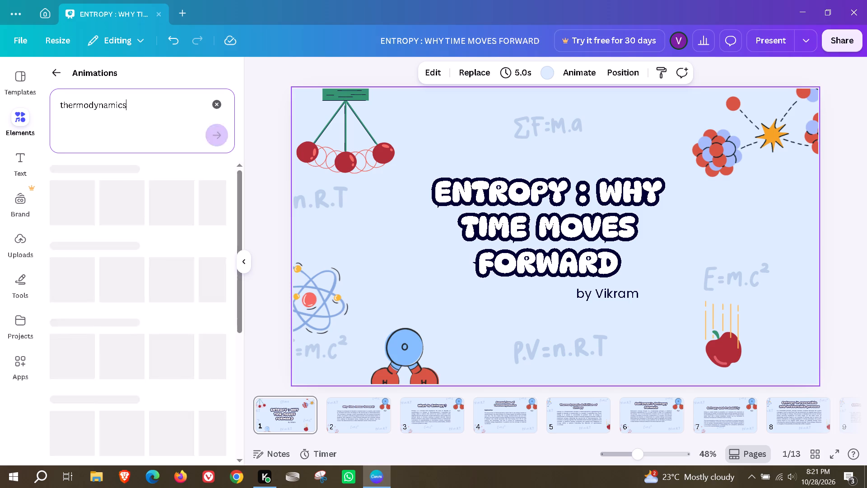
# Search the animations for "physics" instead.
pyautogui.click(66, 103)
pyautogui.moveTo(138, 103); pyautogui.dragTo(37, 107)
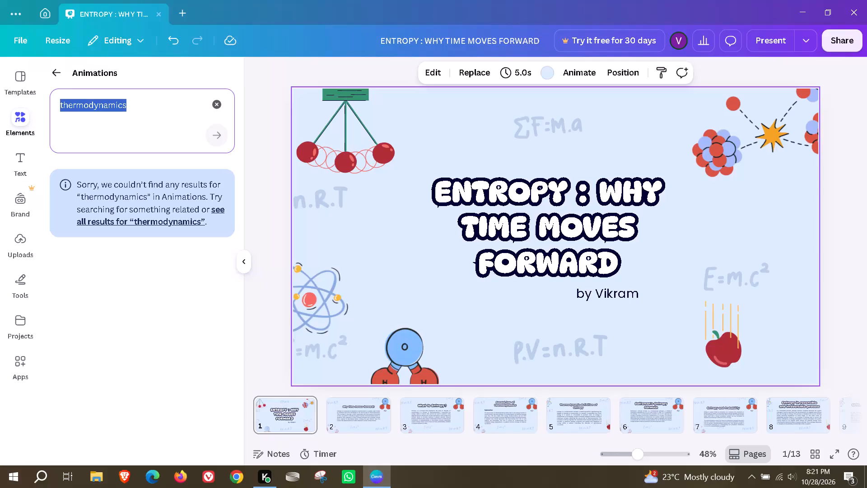
pyautogui.write('physcis')
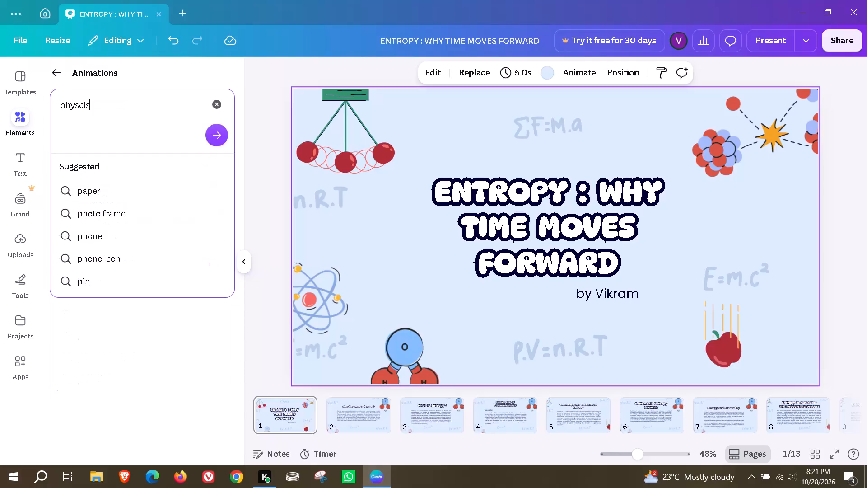
pyautogui.press('BackSpace')
pyautogui.press('BackSpace')
pyautogui.press('BackSpace')
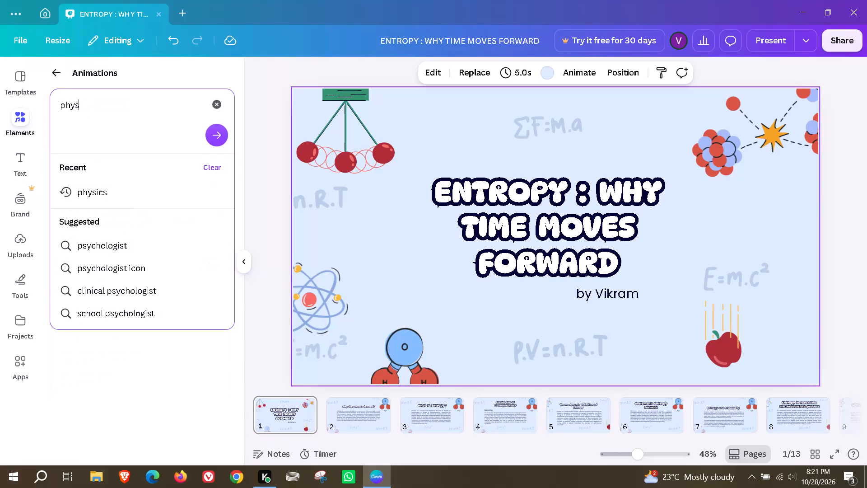
pyautogui.write('ics')
pyautogui.press('Return')
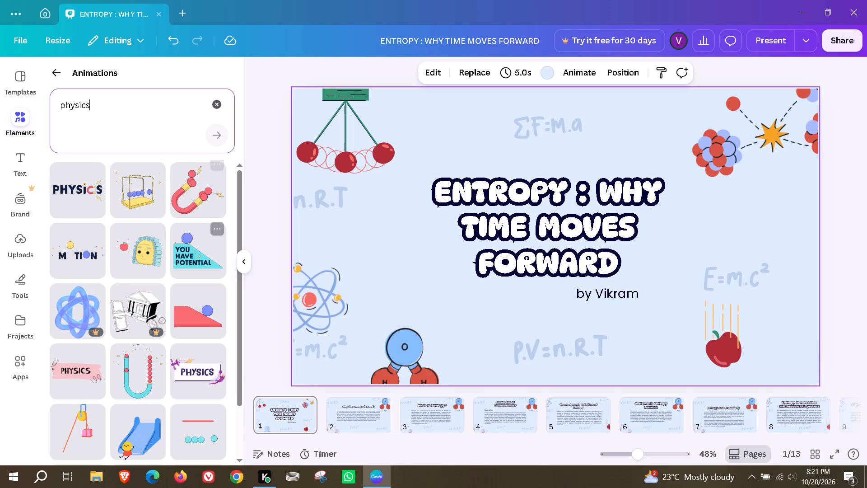
# Add the animated wigged figure with an apple to page 1, shrink it, and place it beside the falling apple.
pyautogui.moveTo(182, 201); pyautogui.dragTo(186, 200)
pyautogui.moveTo(135, 257); pyautogui.dragTo(410, 191)
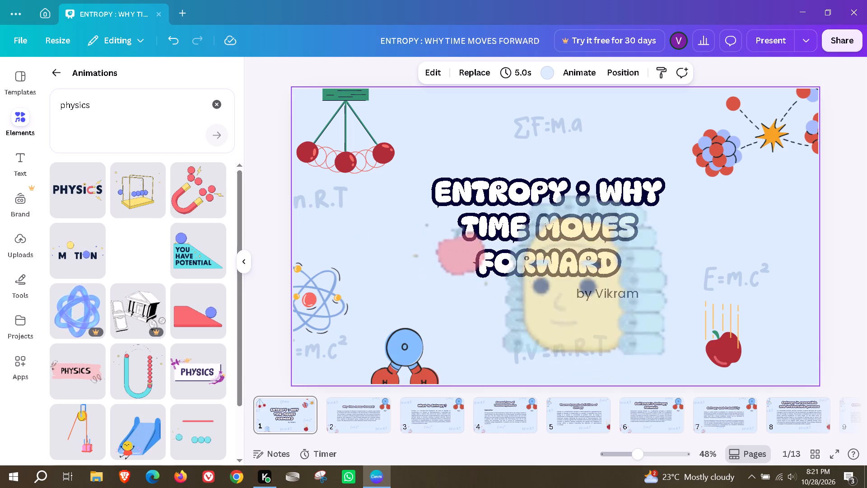
pyautogui.moveTo(410, 191); pyautogui.dragTo(406, 187)
pyautogui.moveTo(684, 152); pyautogui.dragTo(494, 320)
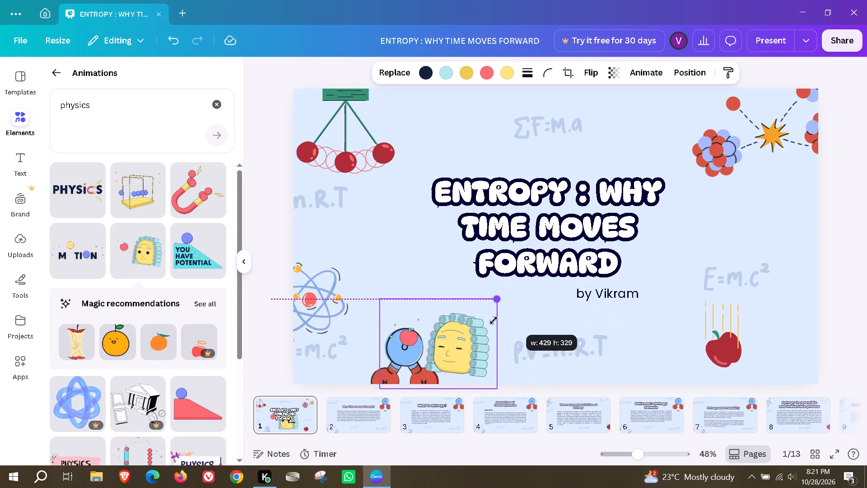
pyautogui.moveTo(494, 320); pyautogui.dragTo(442, 365)
pyautogui.moveTo(416, 371); pyautogui.dragTo(732, 336)
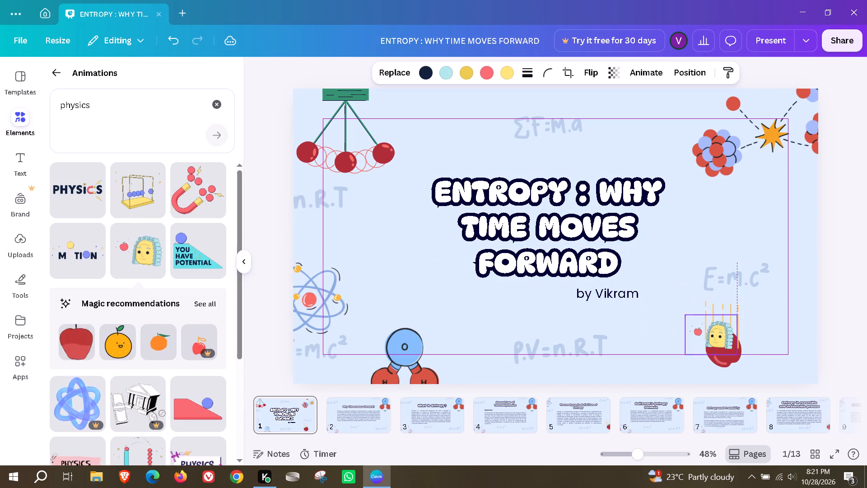
pyautogui.moveTo(732, 336); pyautogui.dragTo(776, 333)
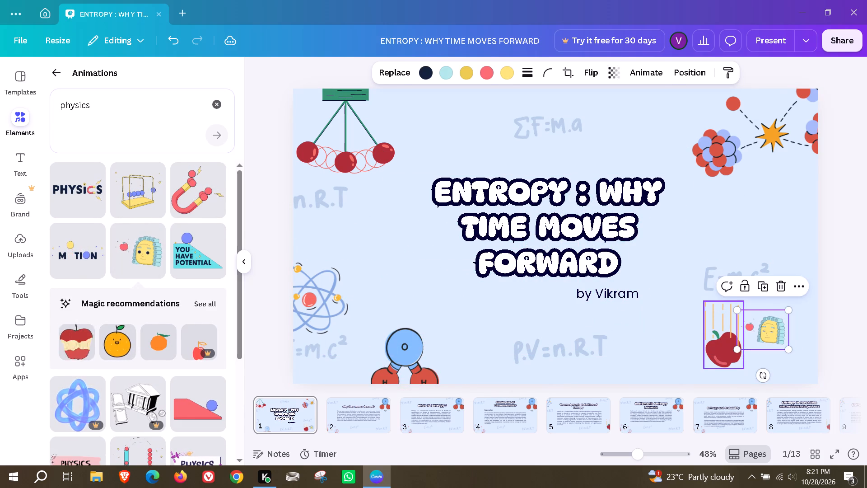
# Delete the template's falling apple illustration from page 1.
pyautogui.click(713, 360)
pyautogui.click(742, 281)
# Move the wigged figure animation into the space under the E=m.c² formula on page 1 and enlarge it by about half.
pyautogui.moveTo(756, 331); pyautogui.dragTo(721, 335)
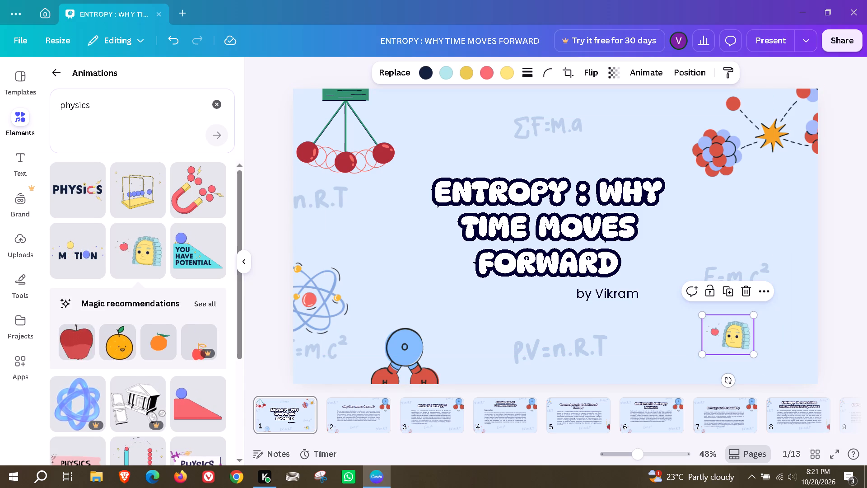
pyautogui.moveTo(752, 349); pyautogui.dragTo(754, 355)
pyautogui.moveTo(754, 362); pyautogui.dragTo(774, 393)
pyautogui.moveTo(739, 363); pyautogui.dragTo(739, 361)
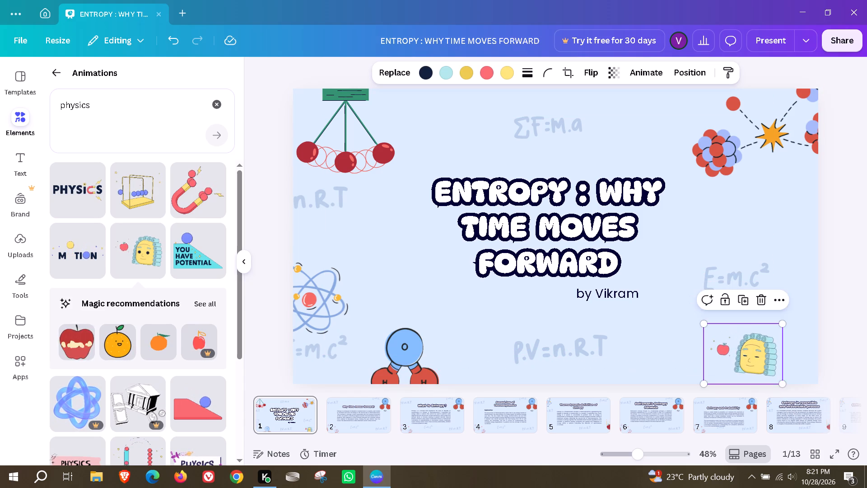
pyautogui.moveTo(739, 361); pyautogui.dragTo(733, 349)
pyautogui.click(668, 344)
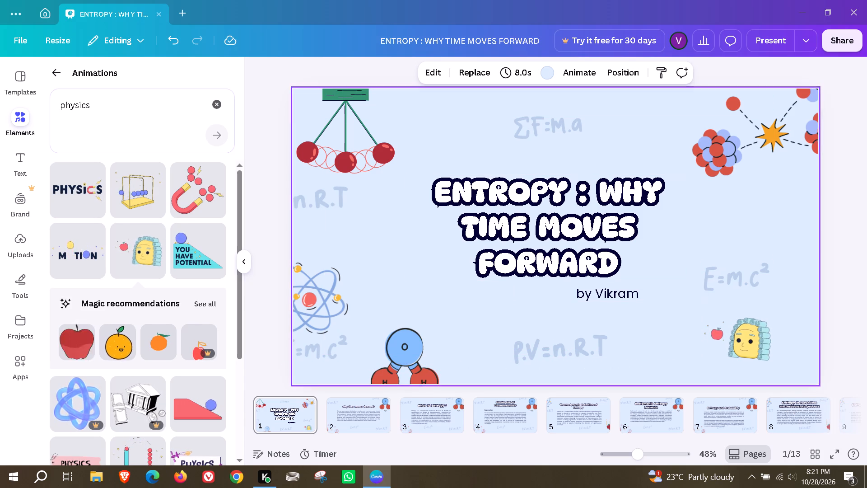
# On page 2, shrink the "Why time moves forward?" title to about 41.6 pt and centre it above the paragraph.
pyautogui.click(364, 417)
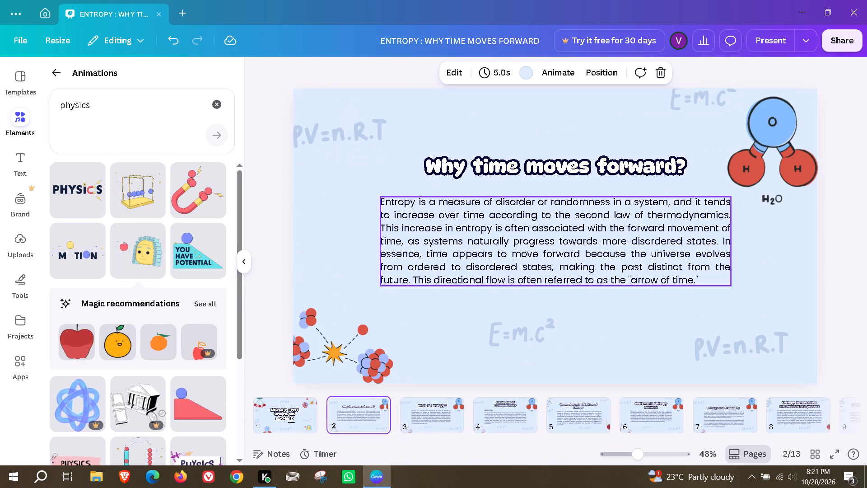
pyautogui.click(558, 174)
pyautogui.moveTo(689, 177); pyautogui.dragTo(636, 166)
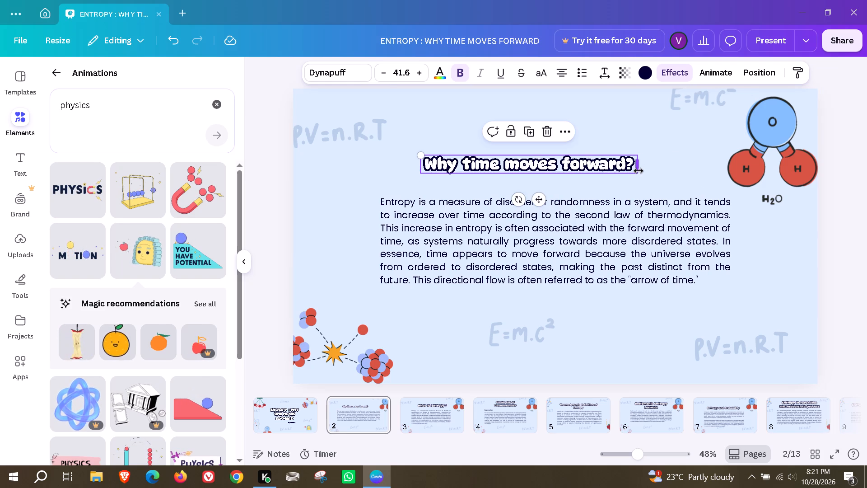
pyautogui.click(545, 176)
pyautogui.moveTo(559, 166); pyautogui.dragTo(564, 165)
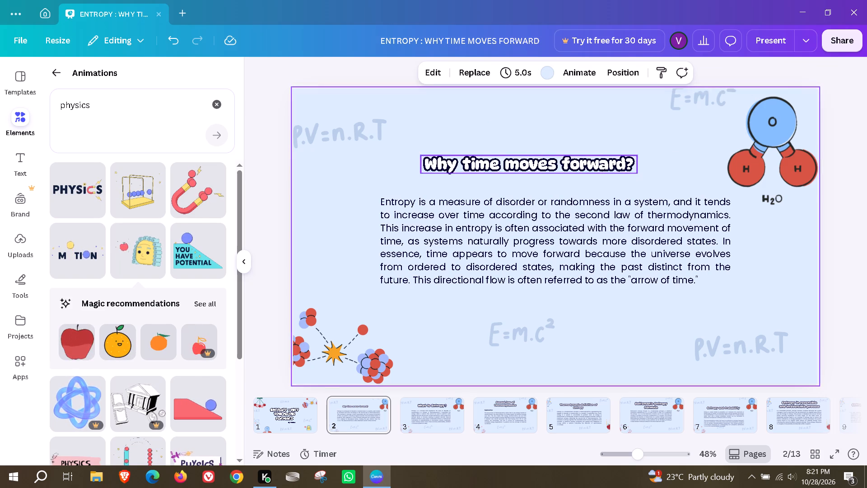
pyautogui.moveTo(564, 165); pyautogui.dragTo(586, 169)
# Move the page 2 paragraph up slightly, closer to its title.
pyautogui.moveTo(593, 238); pyautogui.dragTo(593, 232)
pyautogui.click(597, 345)
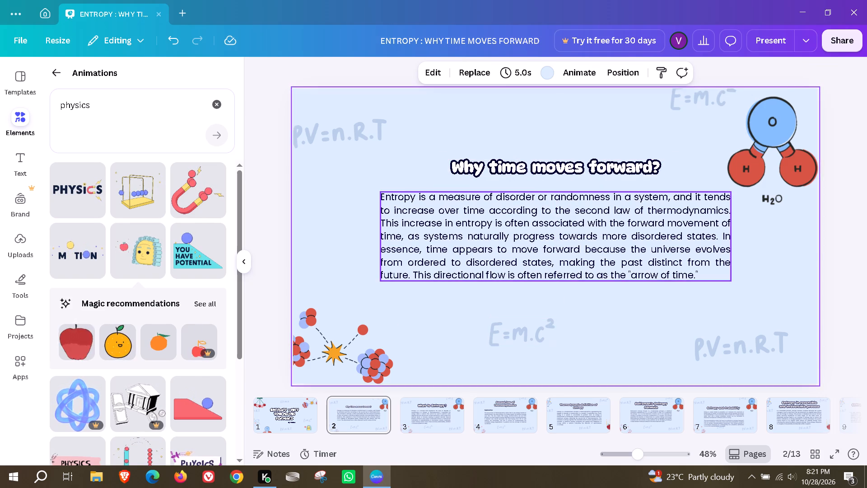
# Move the page 2 paragraph and its "Why time moves forward?" title down slightly.
pyautogui.moveTo(522, 252); pyautogui.dragTo(523, 272)
pyautogui.moveTo(590, 163); pyautogui.dragTo(588, 178)
pyautogui.click(643, 352)
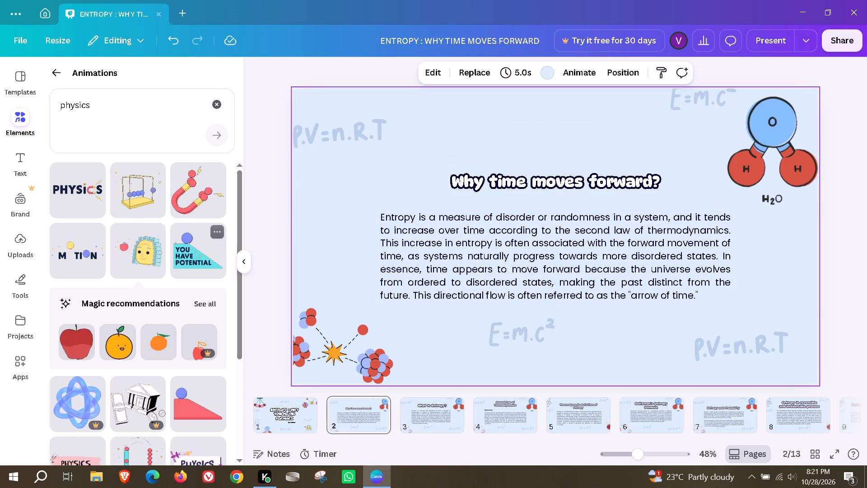
# Add the "YOU HAVE POTENTIAL" rolling-ball ramp animation to page 2, shrink it to about a third, and place it above the title.
pyautogui.moveTo(199, 269); pyautogui.dragTo(406, 129)
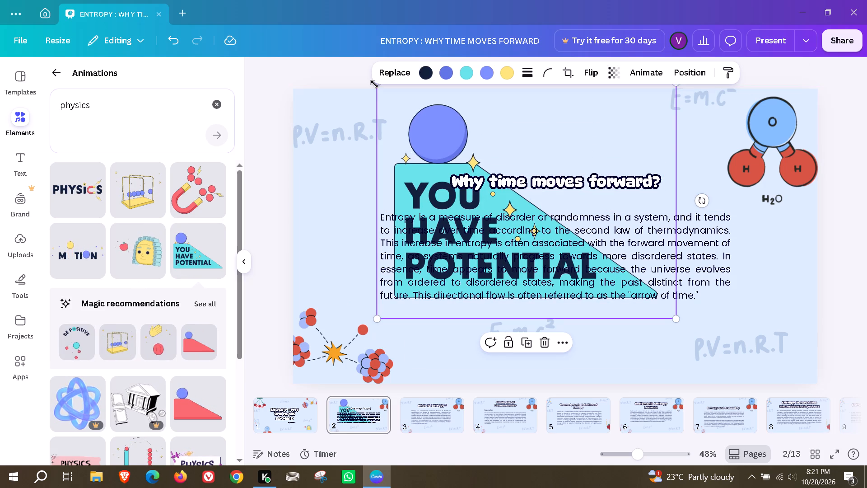
pyautogui.moveTo(374, 84); pyautogui.dragTo(532, 287)
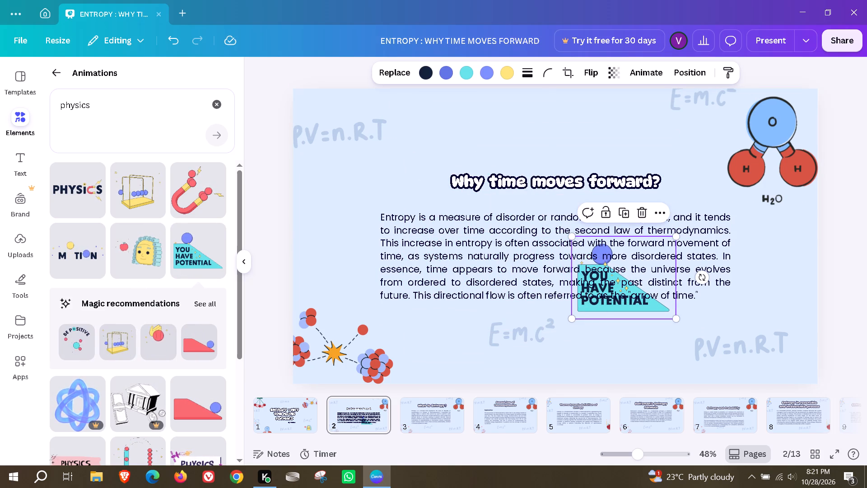
pyautogui.moveTo(608, 315); pyautogui.dragTo(542, 169)
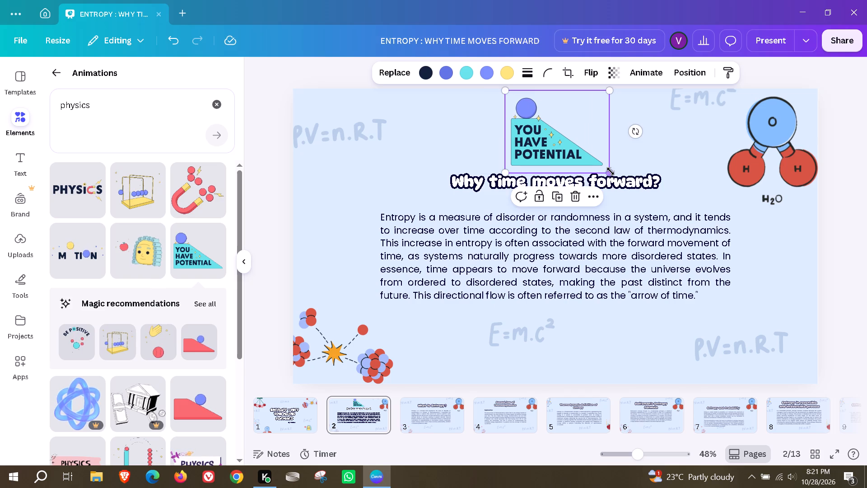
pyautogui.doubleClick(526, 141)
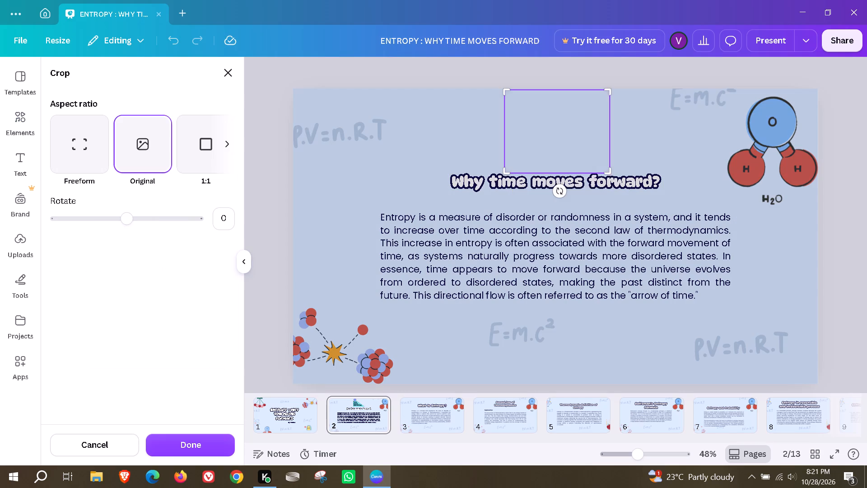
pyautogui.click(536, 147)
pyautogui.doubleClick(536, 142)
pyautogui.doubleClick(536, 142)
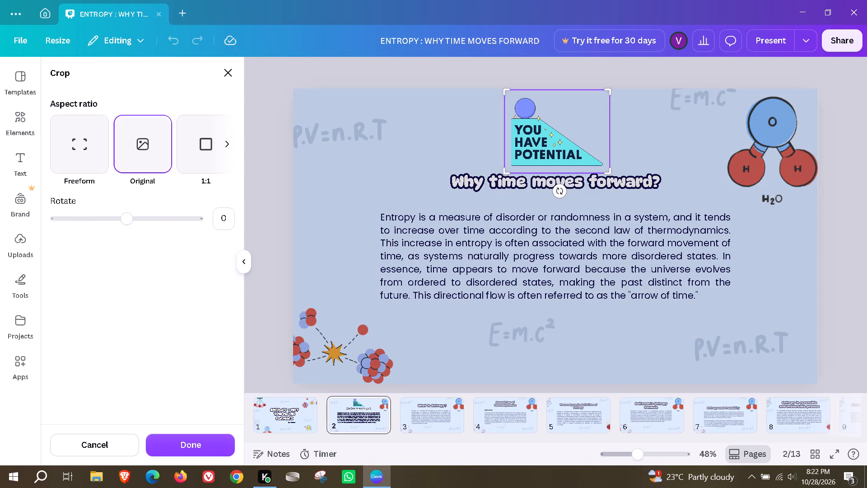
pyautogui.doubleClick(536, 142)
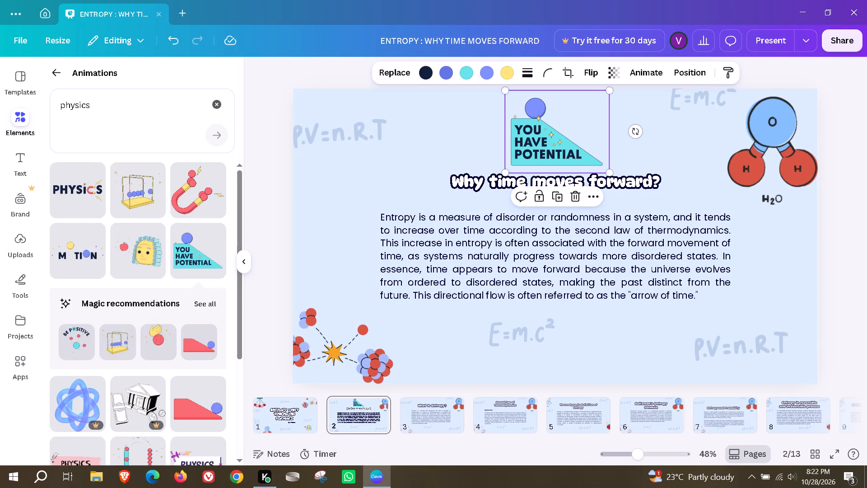
# Shrink the ramp animation on page 2 by about a third more and centre it just above the title.
pyautogui.moveTo(606, 89); pyautogui.dragTo(586, 139)
pyautogui.moveTo(547, 155); pyautogui.dragTo(555, 153)
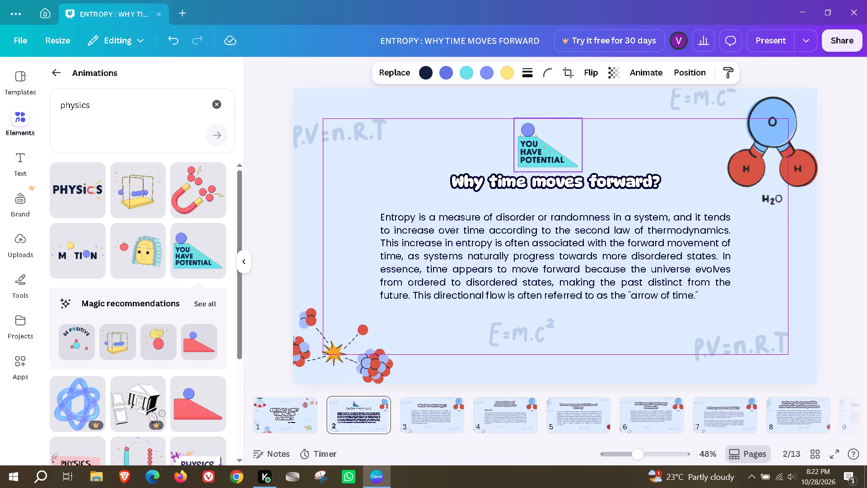
pyautogui.moveTo(555, 153); pyautogui.dragTo(560, 152)
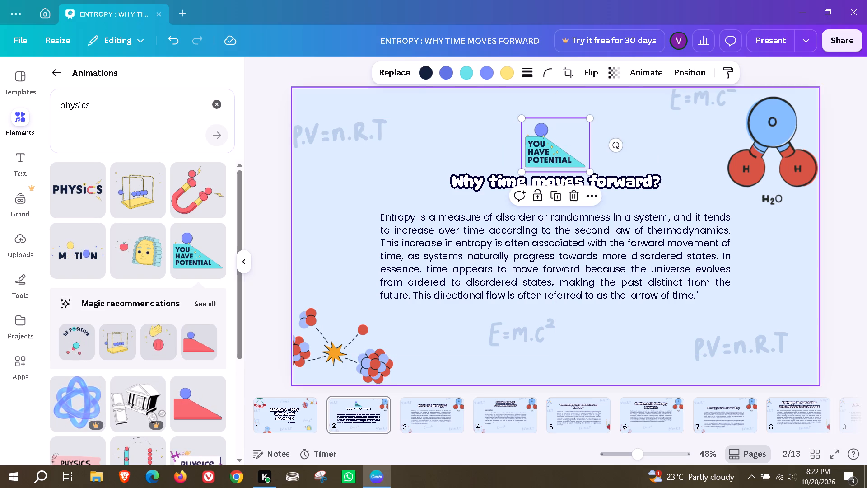
pyautogui.click(602, 335)
# On page 3, shrink the "What Is Entropy?" title and centre it closer above the paragraph.
pyautogui.click(451, 413)
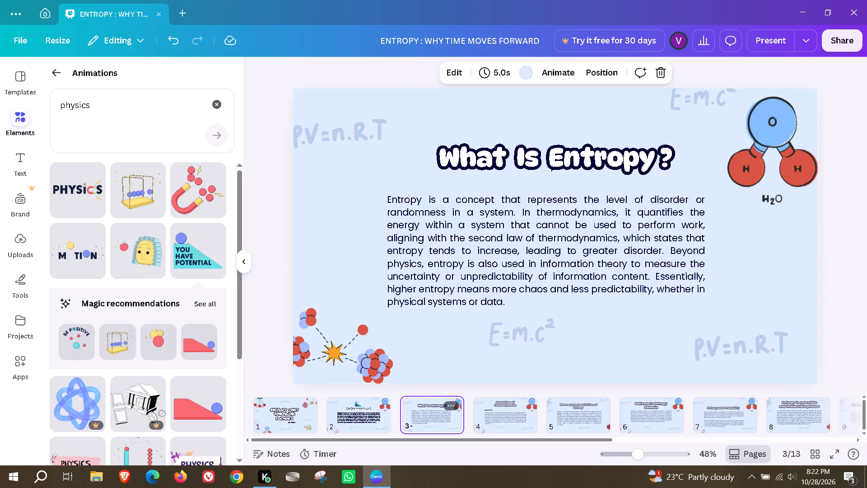
pyautogui.click(610, 161)
pyautogui.moveTo(689, 175); pyautogui.dragTo(640, 163)
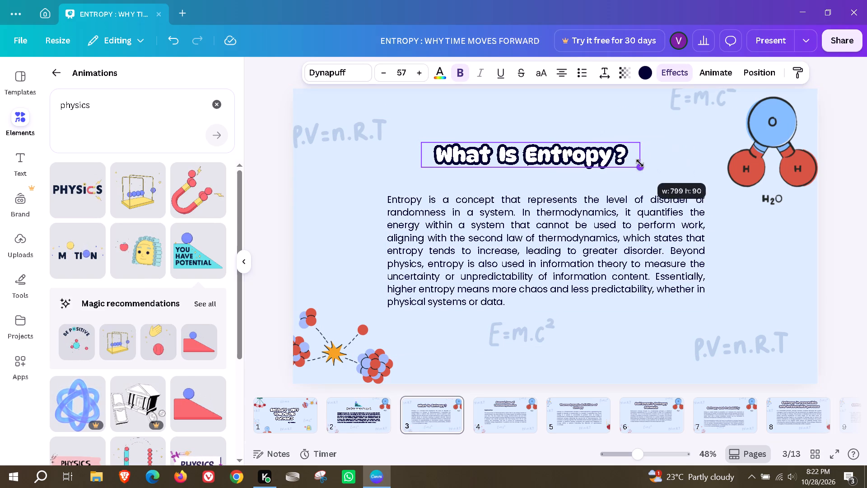
pyautogui.moveTo(640, 163); pyautogui.dragTo(612, 157)
pyautogui.click(570, 179)
pyautogui.moveTo(534, 147); pyautogui.dragTo(569, 167)
# Shift the page 3 paragraph sideways so it is centred horizontally under its title.
pyautogui.moveTo(581, 251); pyautogui.dragTo(592, 253)
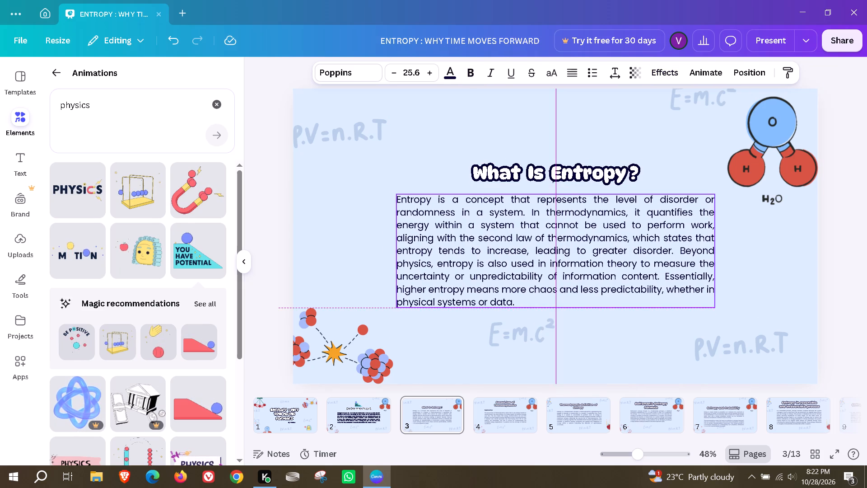
pyautogui.moveTo(592, 253); pyautogui.dragTo(590, 253)
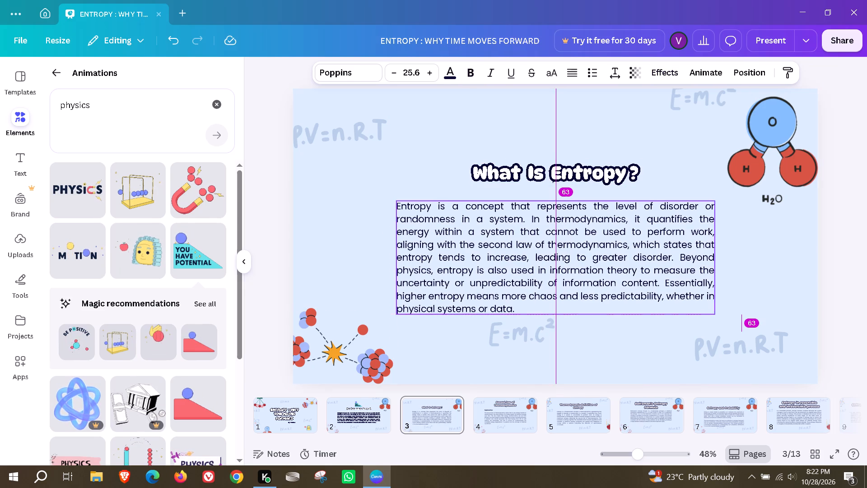
pyautogui.moveTo(590, 253); pyautogui.dragTo(591, 253)
pyautogui.click(620, 354)
# Add the Newton's cradle animation to page 3, shrink it, and place it beside the paragraph above the atom collision illustration.
pyautogui.scroll(-1, 134, 319)
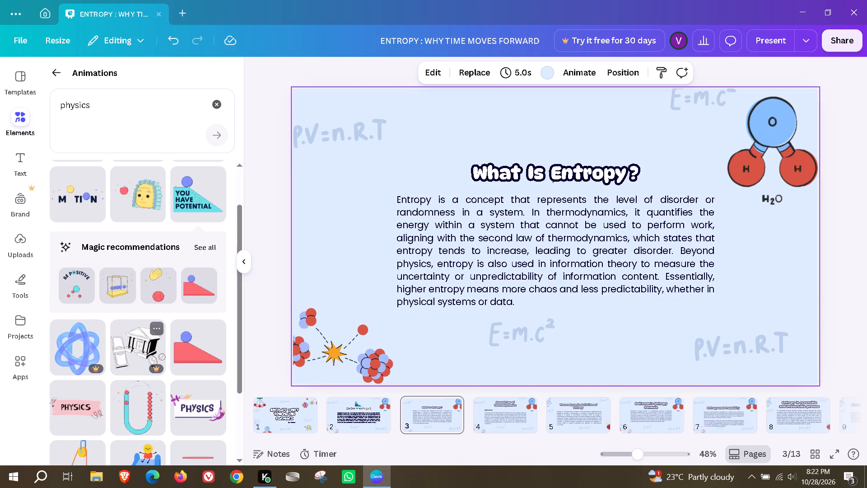
pyautogui.moveTo(119, 294); pyautogui.dragTo(336, 239)
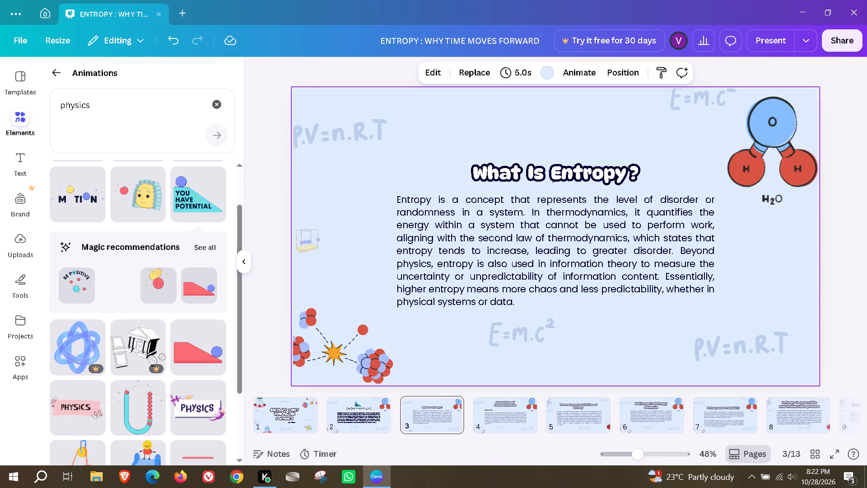
pyautogui.moveTo(336, 239); pyautogui.dragTo(400, 179)
pyautogui.moveTo(670, 154); pyautogui.dragTo(499, 317)
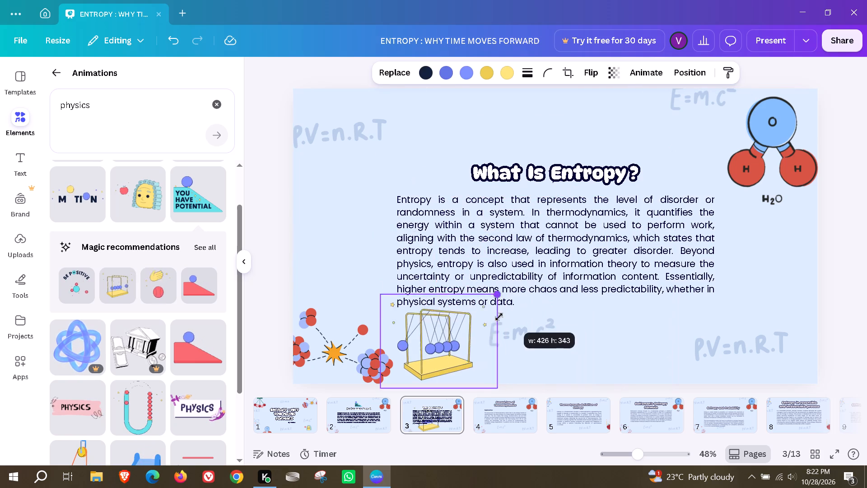
pyautogui.moveTo(499, 317); pyautogui.dragTo(476, 330)
pyautogui.moveTo(439, 369); pyautogui.dragTo(358, 263)
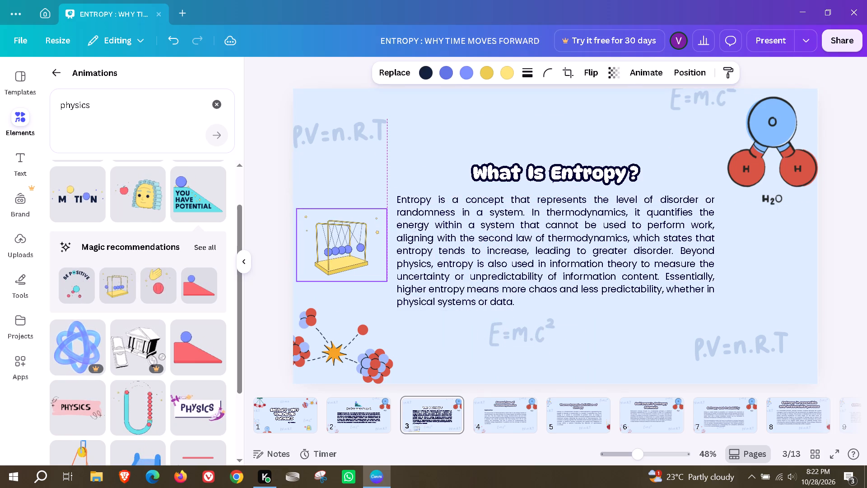
pyautogui.moveTo(358, 263); pyautogui.dragTo(360, 264)
pyautogui.click(609, 340)
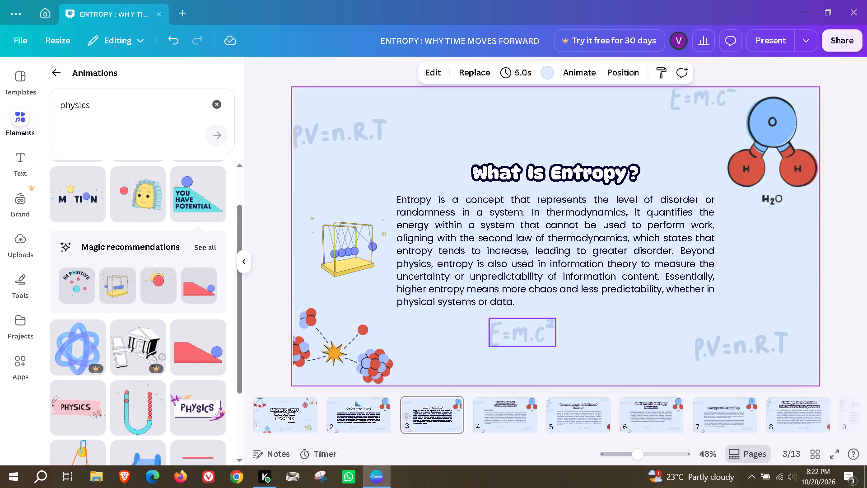
# On page 4, move the paragraph and its "Explanation" heading down slightly.
pyautogui.click(501, 411)
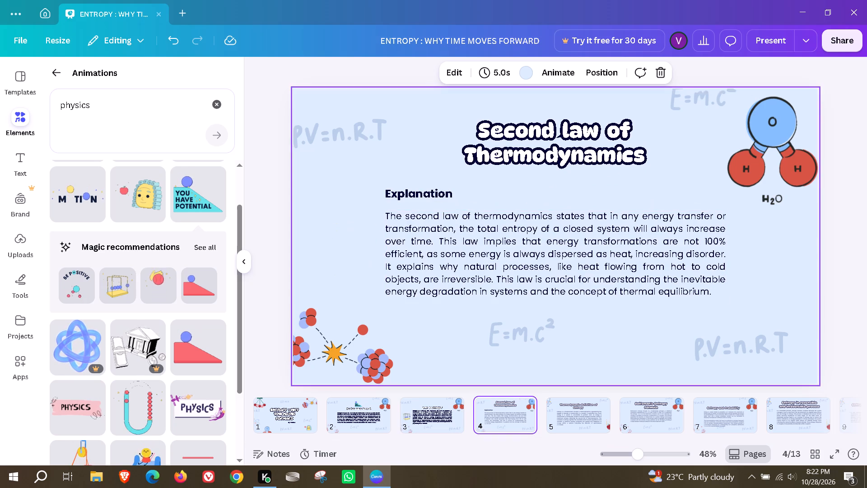
pyautogui.moveTo(550, 241); pyautogui.dragTo(549, 253)
pyautogui.moveTo(448, 195); pyautogui.dragTo(445, 213)
# Shrink the "Second law of Thermodynamics" title to 48.3 pt and move it down to just above the "Explanation" heading.
pyautogui.moveTo(561, 153); pyautogui.dragTo(565, 163)
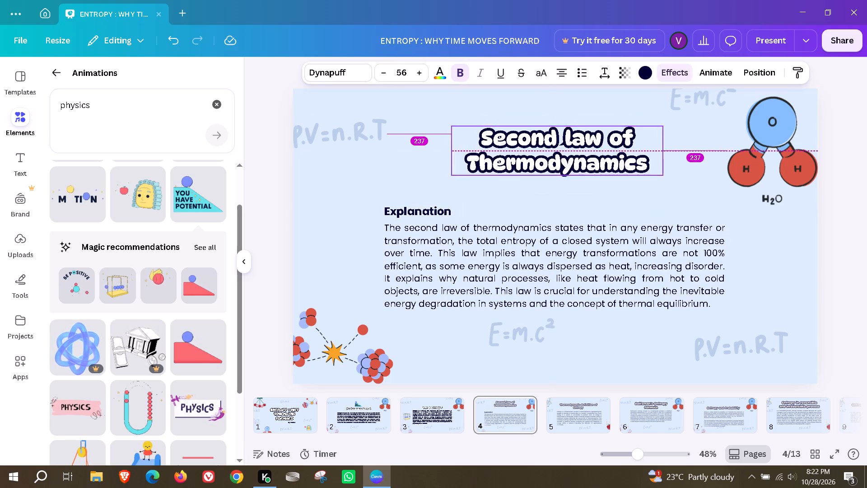
pyautogui.moveTo(565, 163); pyautogui.dragTo(560, 166)
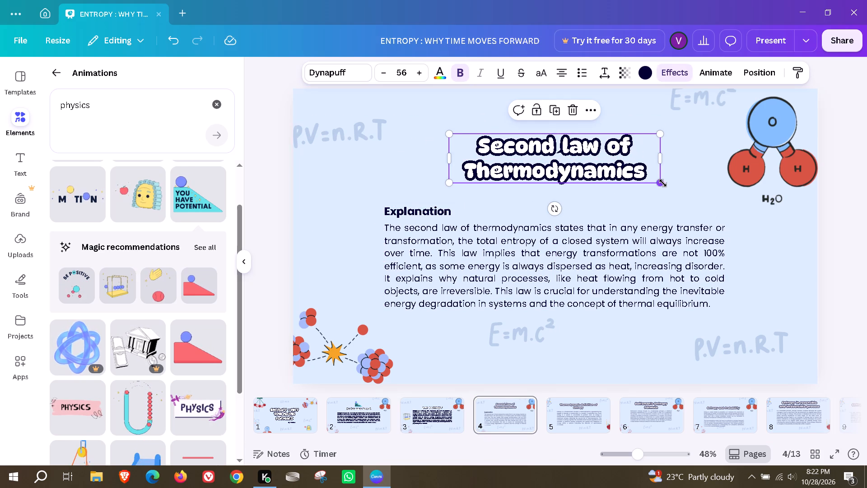
pyautogui.moveTo(663, 183); pyautogui.dragTo(637, 164)
pyautogui.click(637, 164)
pyautogui.moveTo(578, 160); pyautogui.dragTo(583, 173)
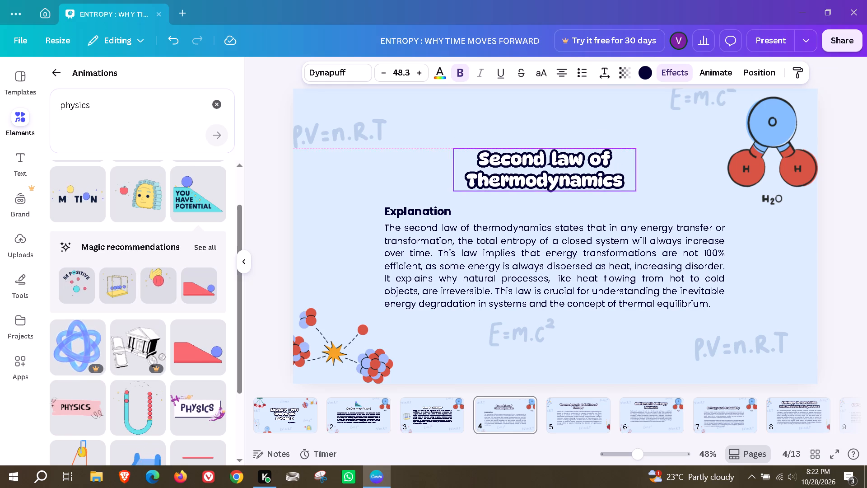
pyautogui.moveTo(583, 173); pyautogui.dragTo(580, 184)
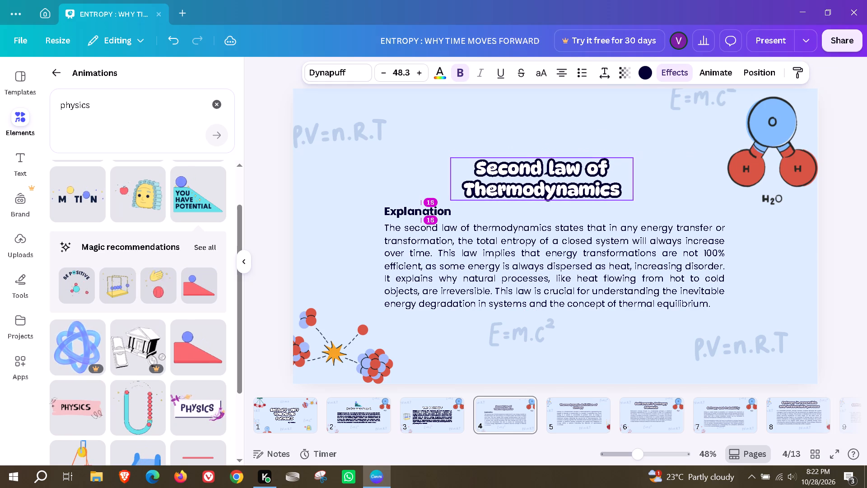
pyautogui.moveTo(580, 184); pyautogui.dragTo(581, 183)
pyautogui.click(680, 182)
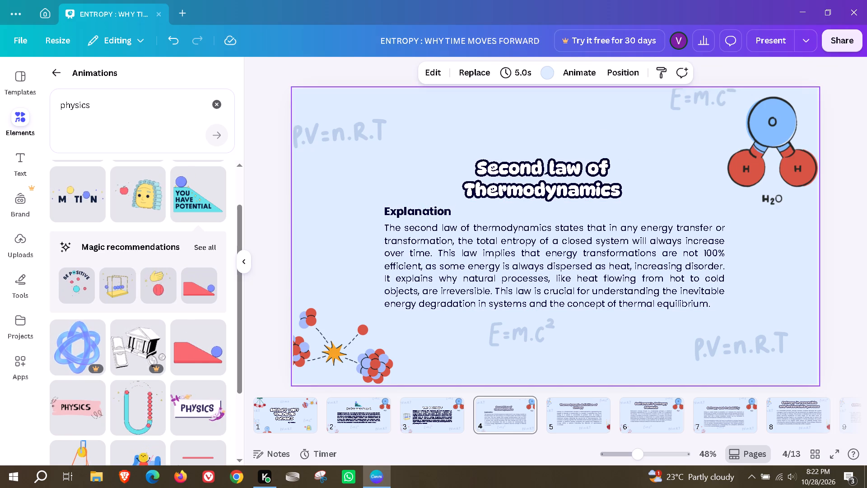
# Add the pink "PHYSICS" label animation to page 4, shrink it, and place it under the P.V=n.R.T formula.
pyautogui.scroll(-3, 139, 305)
pyautogui.moveTo(71, 257); pyautogui.dragTo(406, 212)
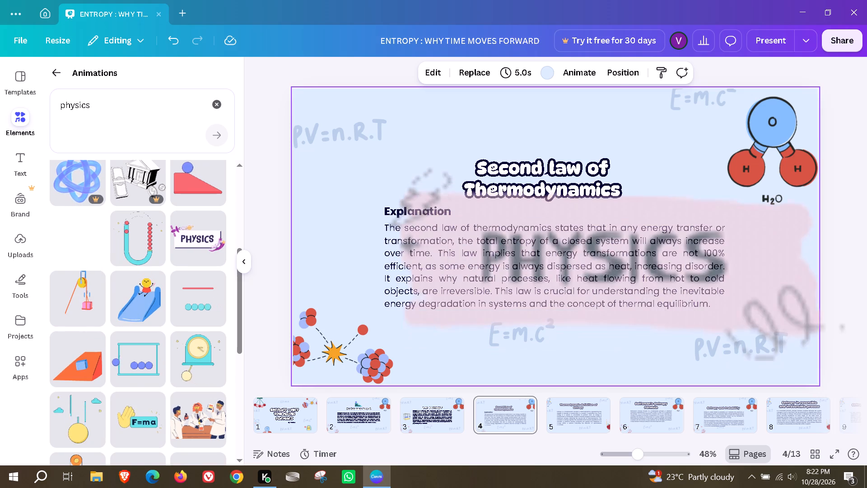
pyautogui.moveTo(385, 165); pyautogui.dragTo(613, 284)
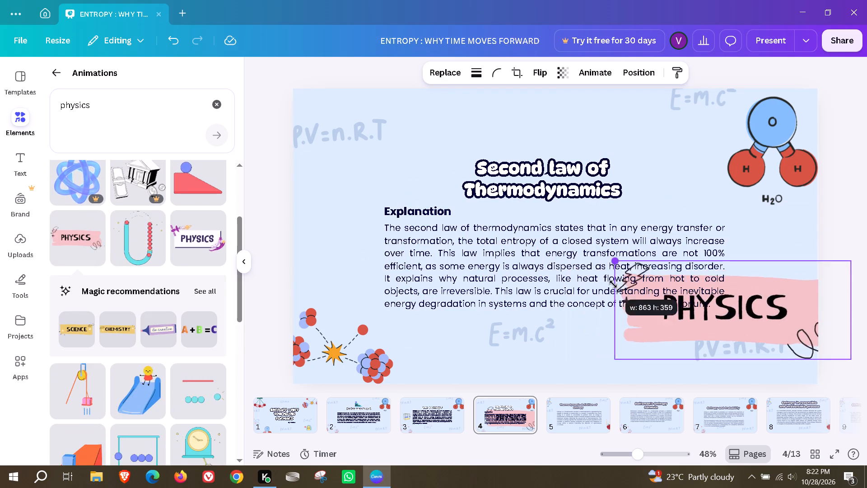
pyautogui.moveTo(613, 284); pyautogui.dragTo(710, 359)
pyautogui.moveTo(788, 336); pyautogui.dragTo(377, 204)
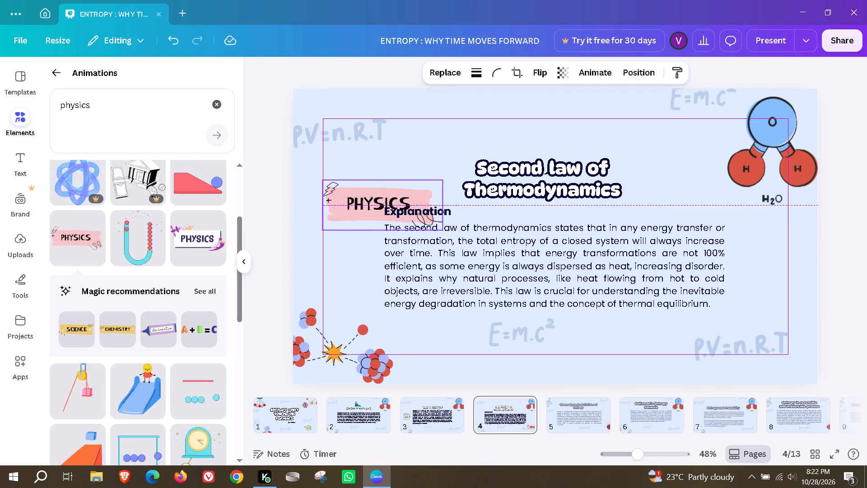
pyautogui.moveTo(377, 204); pyautogui.dragTo(372, 191)
# Tilt the pink "PHYSICS" label to about -23°, shrink it slightly, and position it beside the title clear of the text.
pyautogui.moveTo(373, 241); pyautogui.dragTo(393, 234)
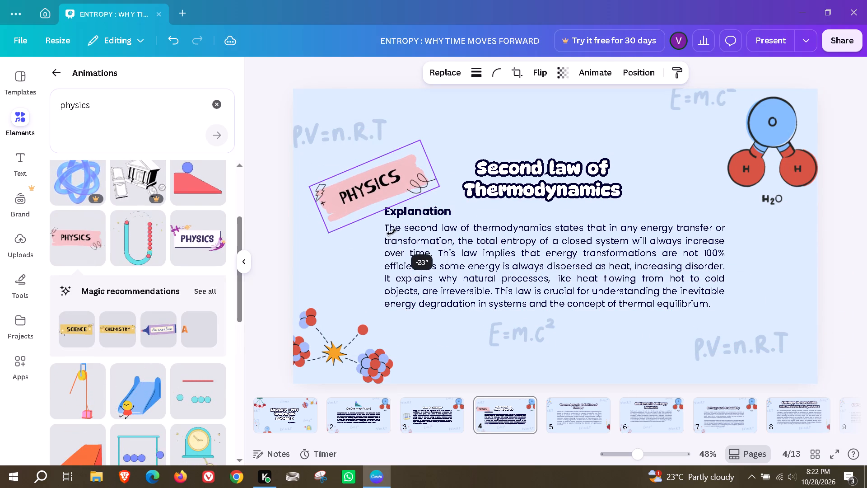
pyautogui.moveTo(370, 189); pyautogui.dragTo(359, 187)
pyautogui.moveTo(429, 184); pyautogui.dragTo(421, 184)
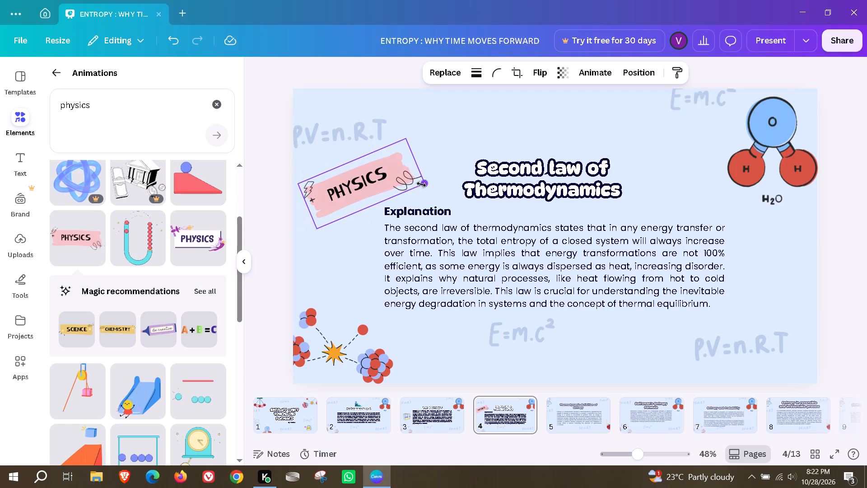
pyautogui.moveTo(421, 184); pyautogui.dragTo(409, 184)
pyautogui.moveTo(350, 184); pyautogui.dragTo(361, 189)
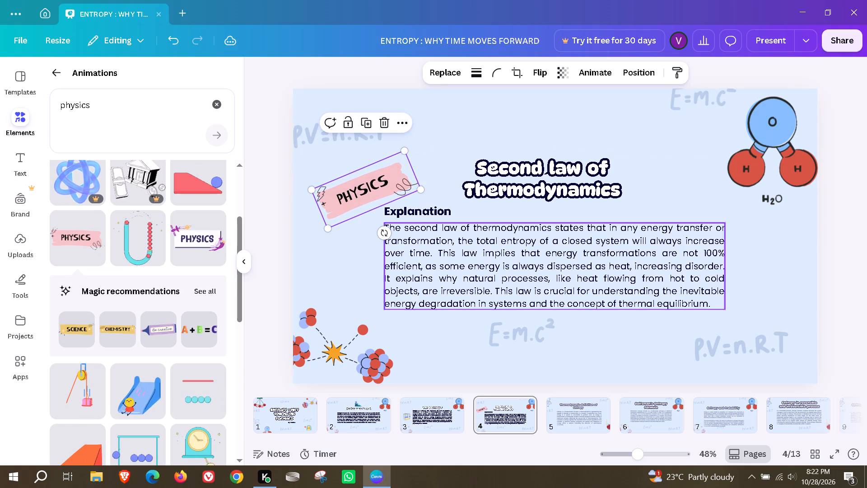
pyautogui.click(607, 347)
# On page 5, shrink the "Thermodynamic definition of Entropy" title to 37.5 pt and place it above the paragraph.
pyautogui.click(579, 421)
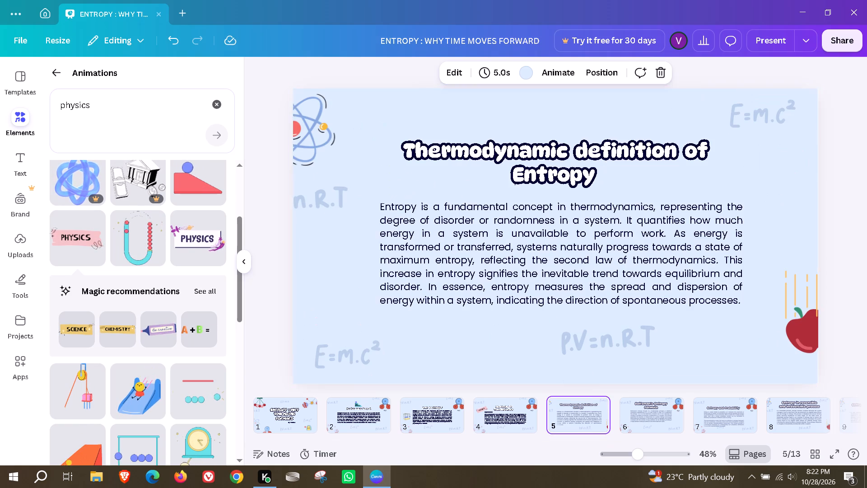
pyautogui.click(571, 164)
pyautogui.moveTo(712, 184); pyautogui.dragTo(615, 166)
pyautogui.moveTo(511, 158); pyautogui.dragTo(546, 167)
pyautogui.click(743, 179)
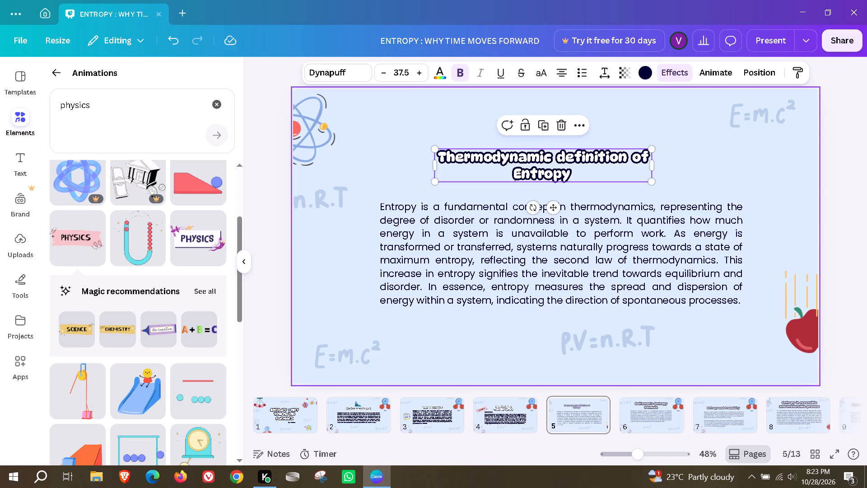
# Move the page 5 paragraph up closer to its title and centre it horizontally on the page.
pyautogui.click(501, 320)
pyautogui.moveTo(542, 286); pyautogui.dragTo(542, 282)
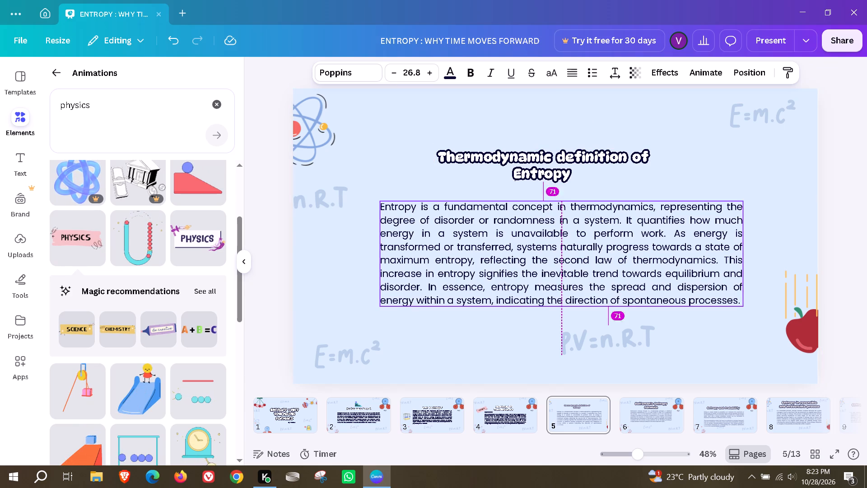
pyautogui.moveTo(542, 282); pyautogui.dragTo(536, 280)
pyautogui.click(518, 340)
pyautogui.click(542, 292)
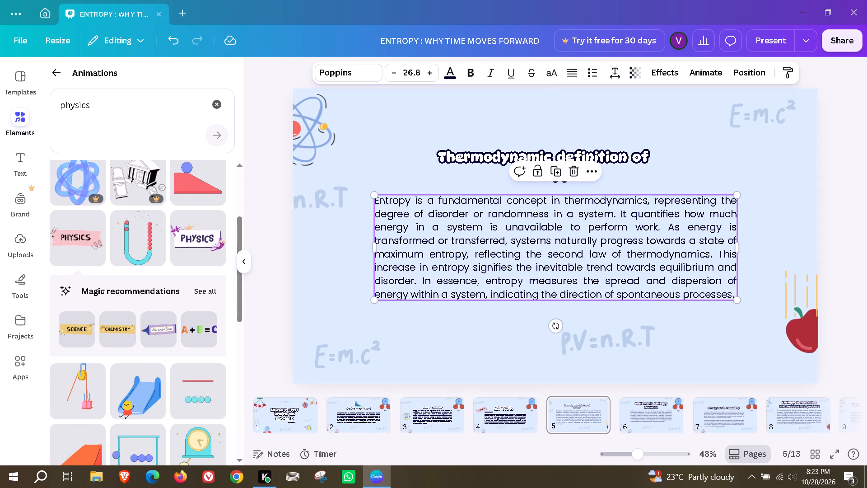
pyautogui.click(507, 357)
# Move the page 5 title and paragraph down slightly.
pyautogui.moveTo(531, 165); pyautogui.dragTo(531, 173)
pyautogui.moveTo(545, 263); pyautogui.dragTo(545, 268)
pyautogui.moveTo(587, 168); pyautogui.dragTo(586, 167)
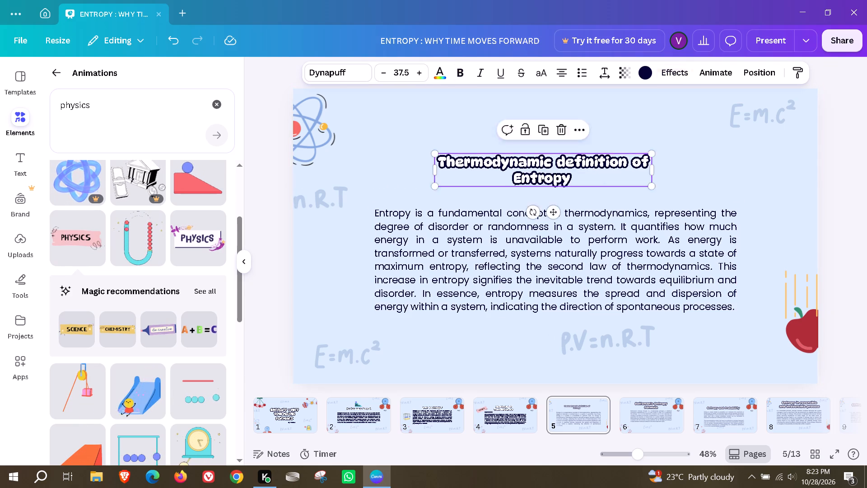
# Move the page 5 title down closer to its paragraph.
pyautogui.moveTo(586, 167); pyautogui.dragTo(585, 178)
pyautogui.click(719, 183)
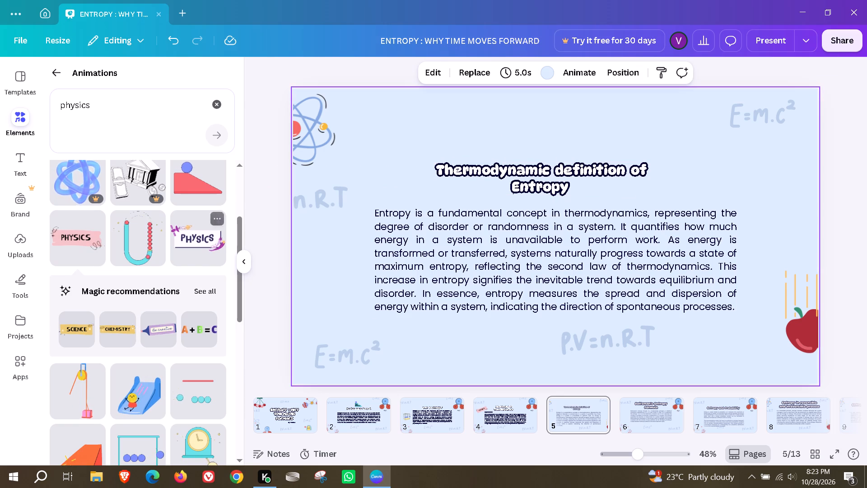
# Add the rope-and-pulley animation to page 5, shrink it, and place it above the paragraph's left end, beside the title.
pyautogui.scroll(-1, 173, 375)
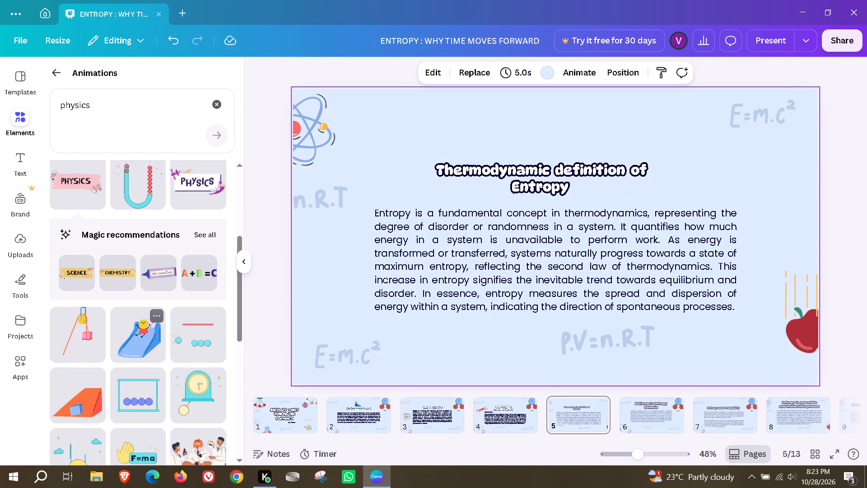
pyautogui.moveTo(89, 343); pyautogui.dragTo(353, 205)
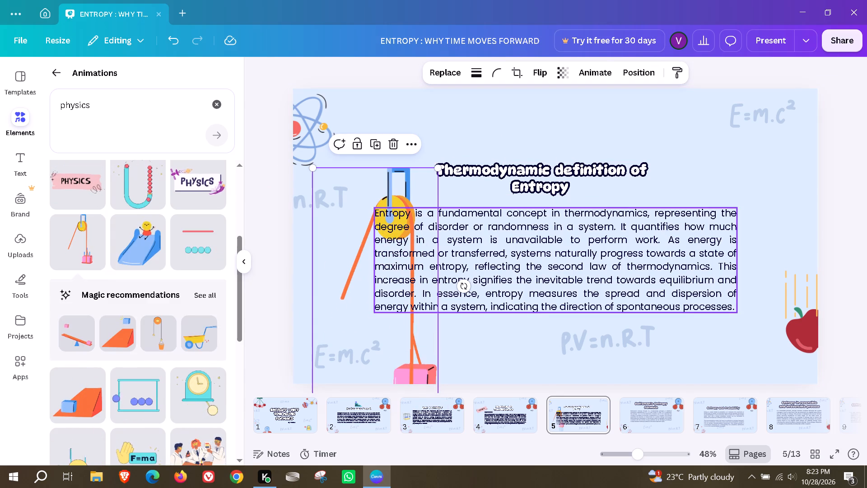
pyautogui.moveTo(434, 168); pyautogui.dragTo(361, 315)
pyautogui.moveTo(347, 336); pyautogui.dragTo(365, 154)
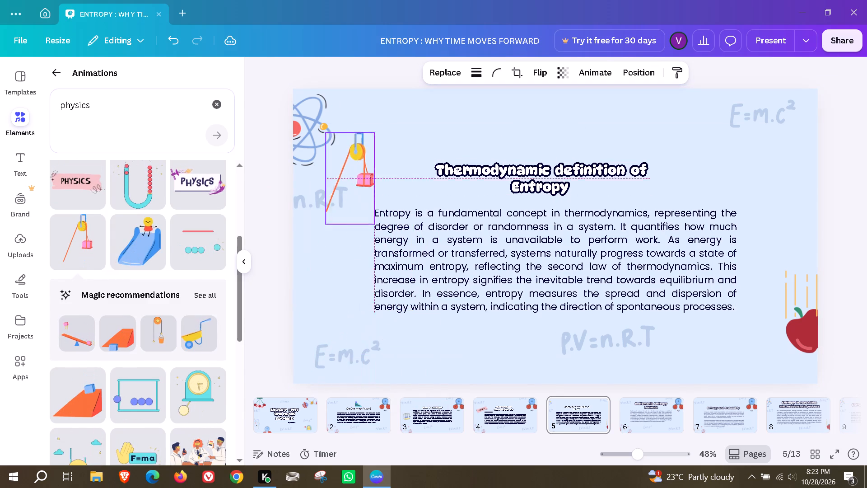
pyautogui.moveTo(365, 154); pyautogui.dragTo(405, 128)
pyautogui.click(521, 136)
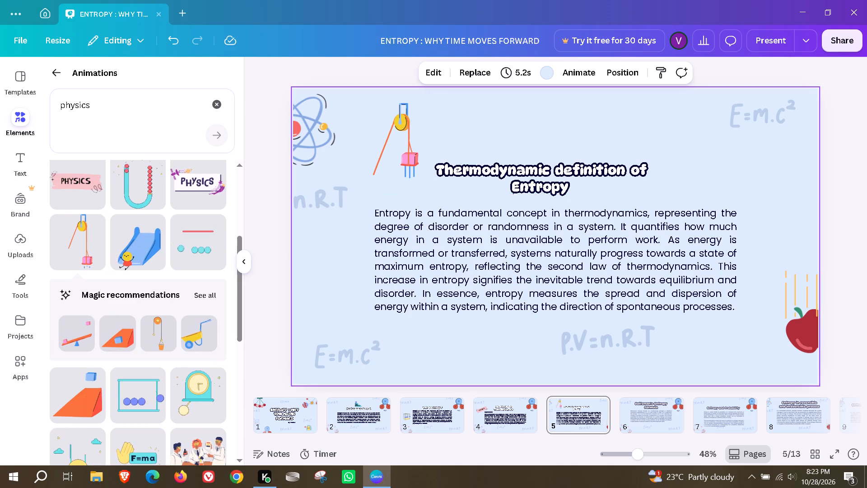
# Duplicate the pulley animation and place the copy on the opposite side of the title, level with the original.
pyautogui.click(390, 149)
pyautogui.rightClick(390, 149)
pyautogui.click(413, 164)
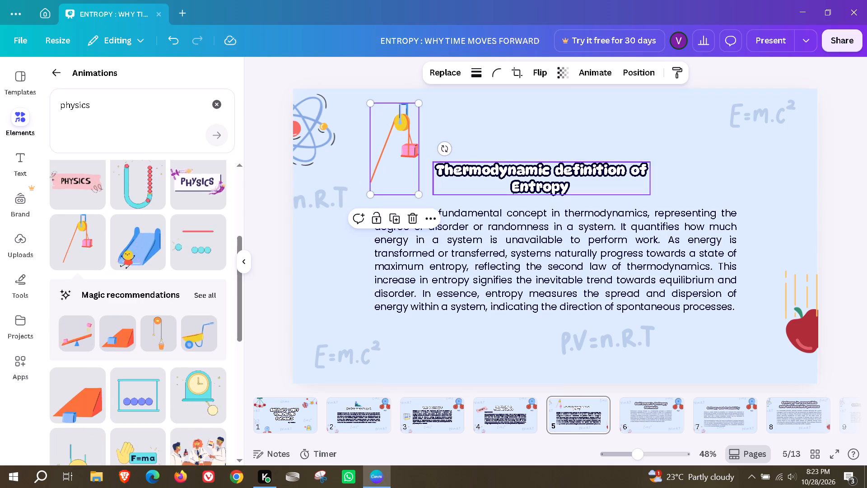
pyautogui.rightClick(586, 140)
pyautogui.click(606, 209)
pyautogui.moveTo(406, 155); pyautogui.dragTo(436, 159)
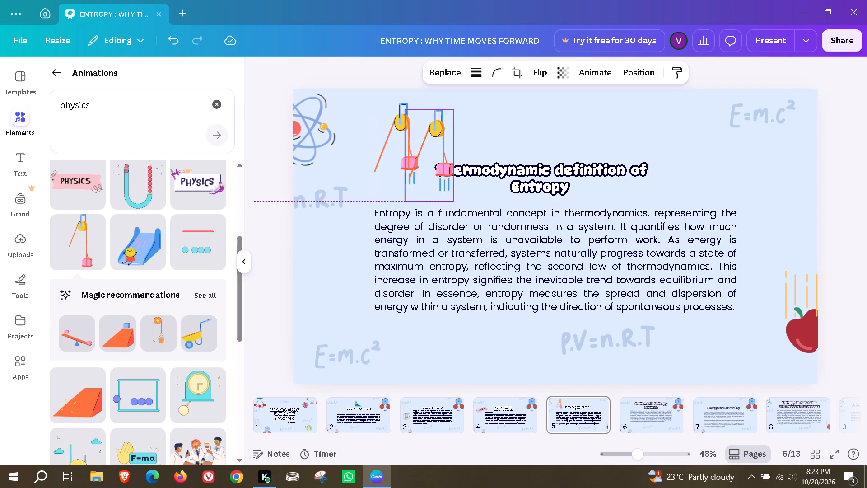
pyautogui.moveTo(436, 159); pyautogui.dragTo(698, 151)
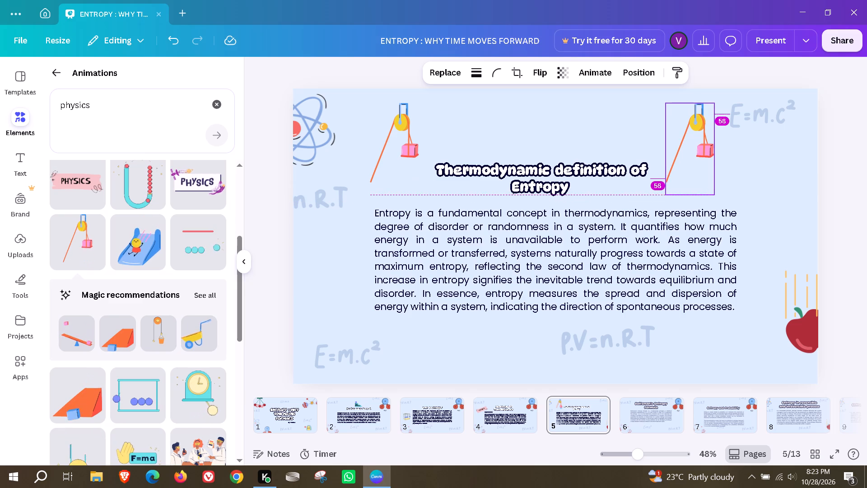
pyautogui.moveTo(698, 151); pyautogui.dragTo(690, 141)
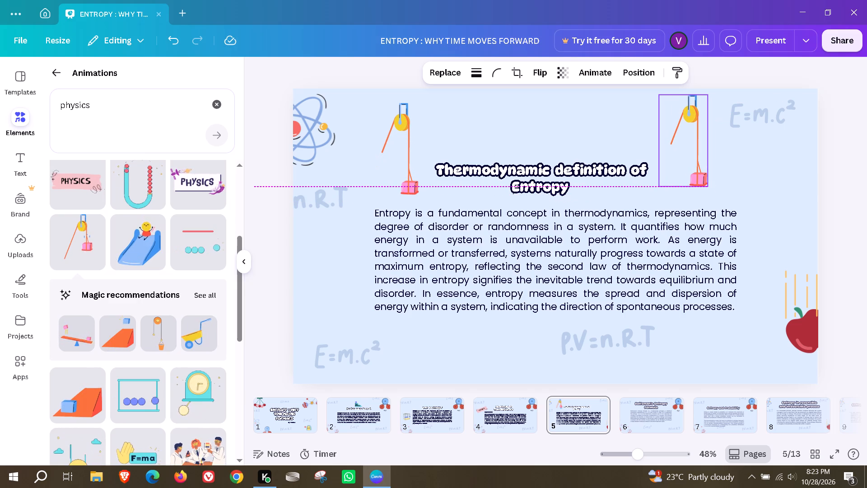
pyautogui.moveTo(690, 141); pyautogui.dragTo(693, 150)
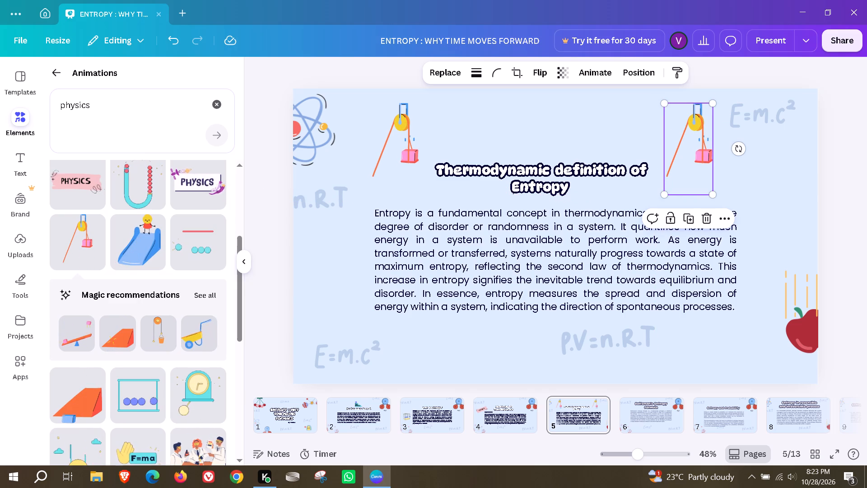
pyautogui.click(694, 366)
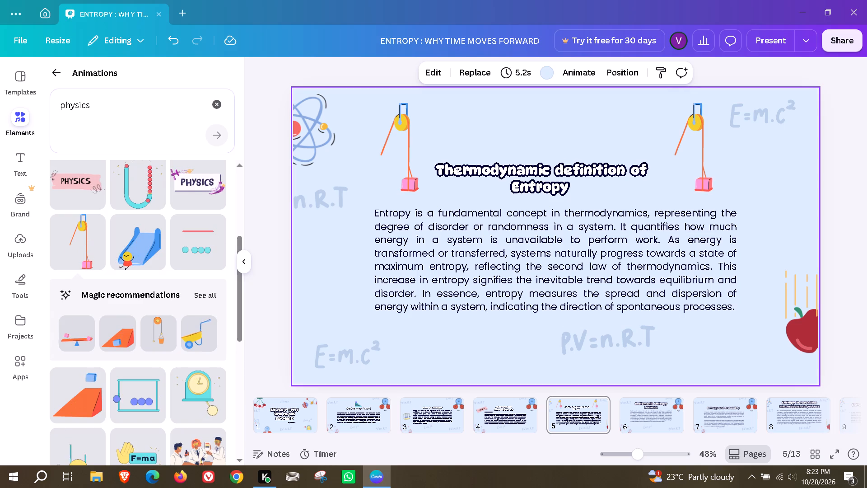
pyautogui.click(698, 156)
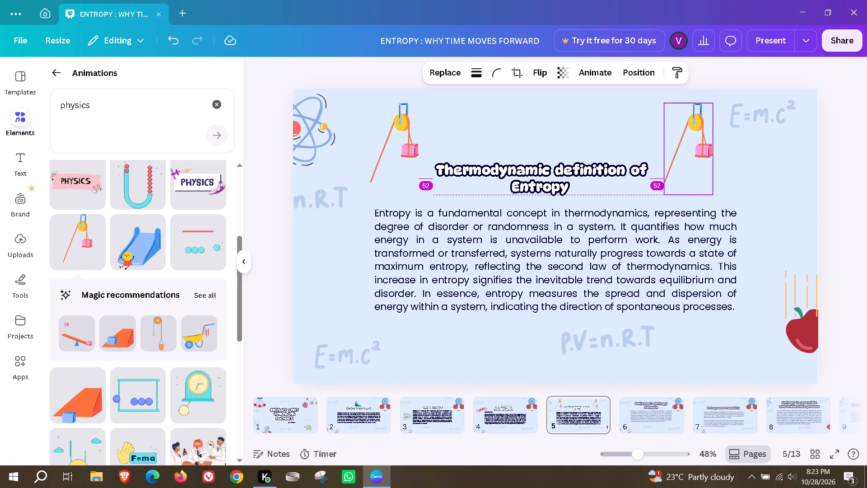
pyautogui.click(691, 361)
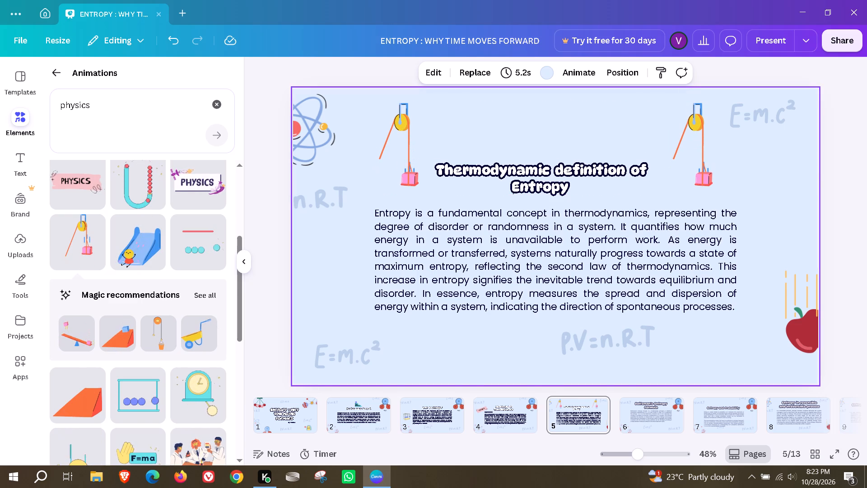
# On page 6, shrink the "Boltzman's Entropy Formula" title to 46.9 pt on one line and place it just above the paragraph.
pyautogui.click(651, 418)
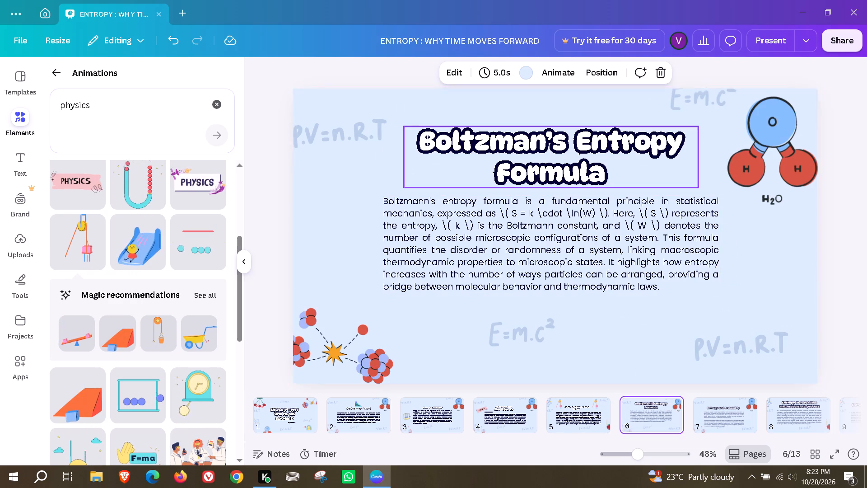
pyautogui.click(539, 162)
pyautogui.moveTo(700, 190); pyautogui.dragTo(633, 160)
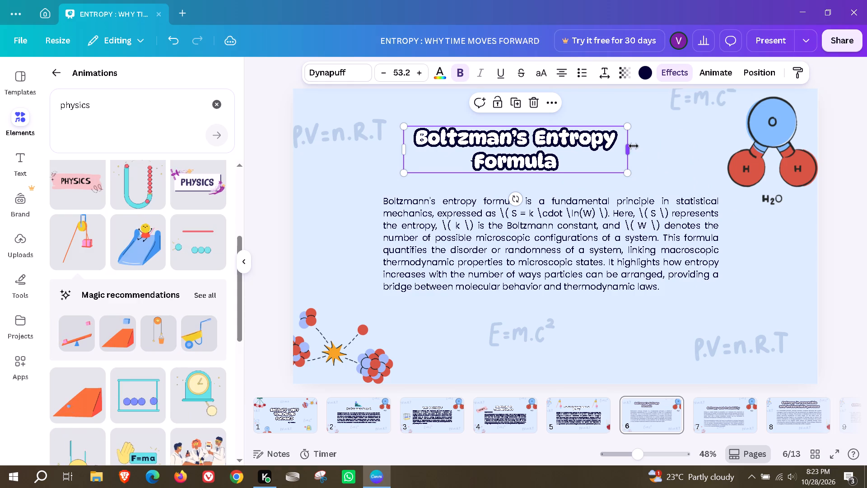
pyautogui.moveTo(630, 150); pyautogui.dragTo(682, 159)
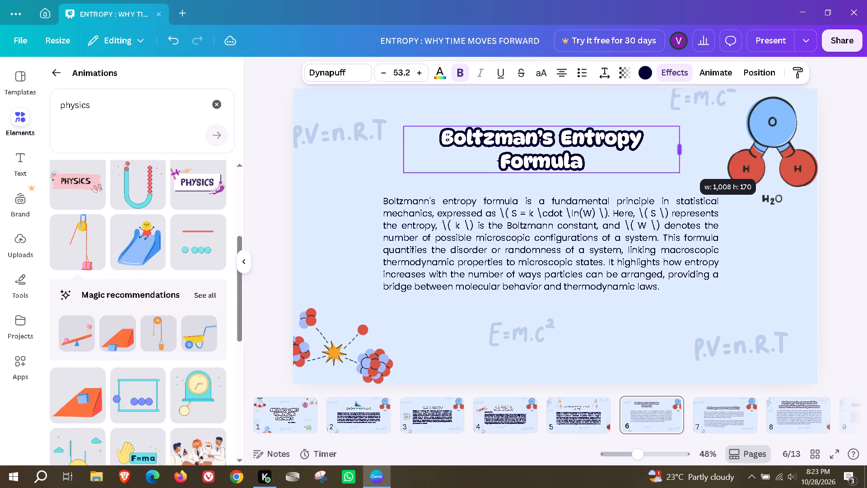
pyautogui.moveTo(682, 159); pyautogui.dragTo(704, 159)
pyautogui.moveTo(576, 141); pyautogui.dragTo(580, 164)
pyautogui.moveTo(704, 169); pyautogui.dragTo(670, 160)
pyautogui.moveTo(561, 158); pyautogui.dragTo(587, 168)
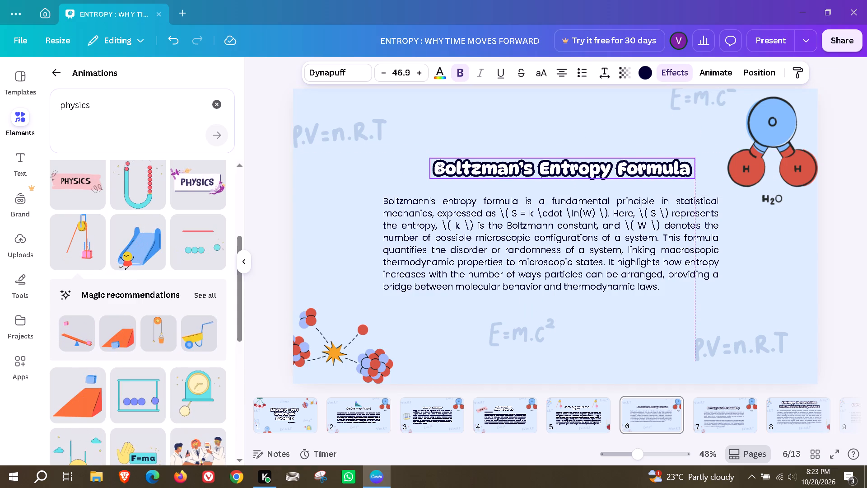
pyautogui.moveTo(587, 168); pyautogui.dragTo(585, 171)
# Enlarge the page 6 paragraph text to 25.1 pt.
pyautogui.click(613, 285)
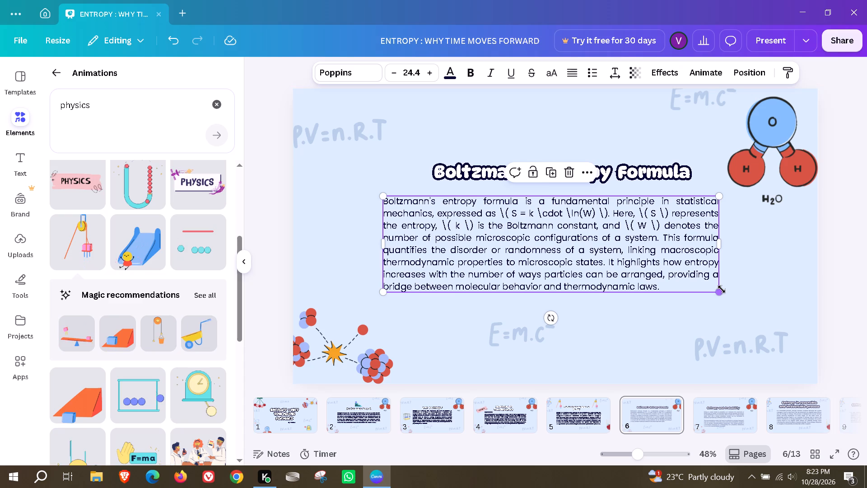
pyautogui.moveTo(722, 289); pyautogui.dragTo(729, 302)
pyautogui.click(628, 346)
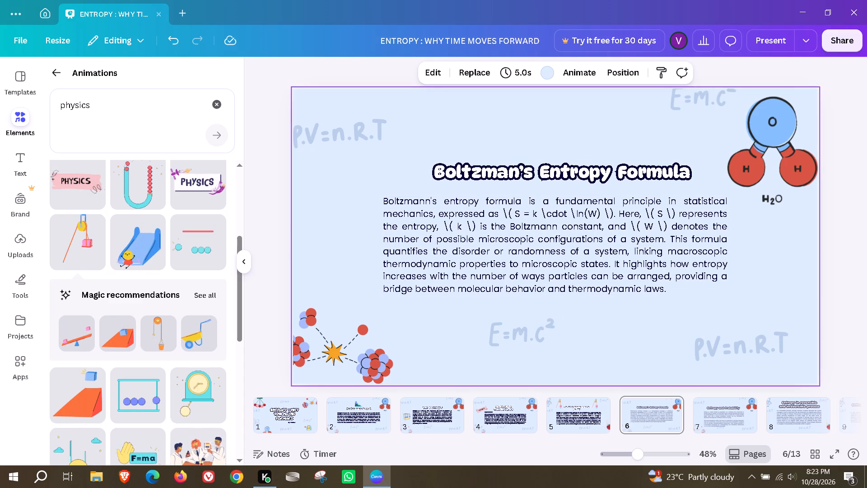
# Add the Newton's cradle animation to page 6, shrink it, and place it below the paragraph near the "P.V=n.R.T" formula.
pyautogui.scroll(-2, 84, 277)
pyautogui.moveTo(130, 290); pyautogui.dragTo(434, 228)
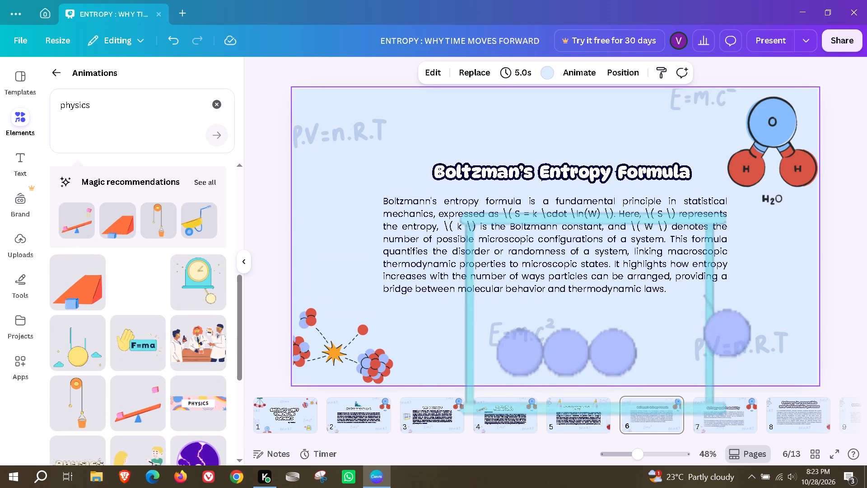
pyautogui.moveTo(434, 228); pyautogui.dragTo(386, 176)
pyautogui.moveTo(716, 140); pyautogui.dragTo(515, 300)
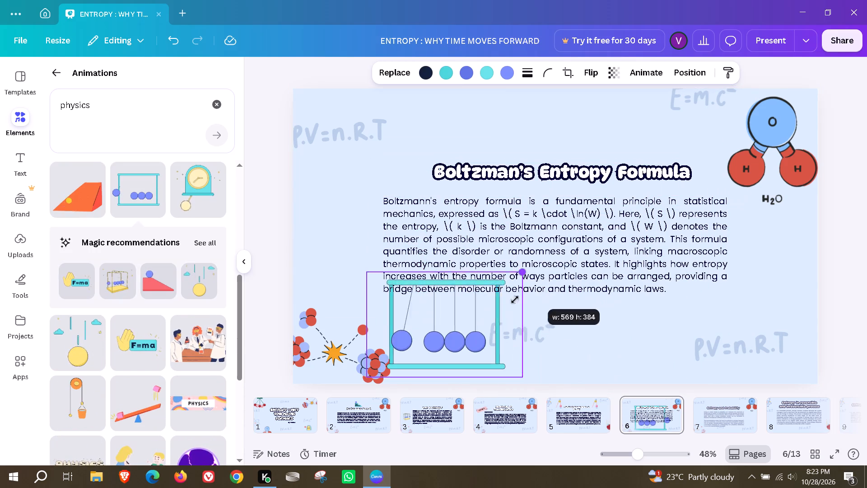
pyautogui.moveTo(515, 300); pyautogui.dragTo(472, 333)
pyautogui.moveTo(399, 345); pyautogui.dragTo(629, 332)
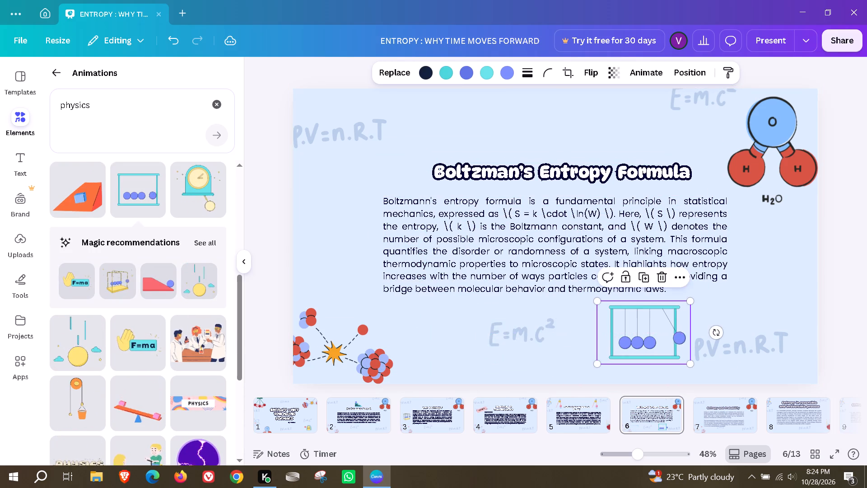
# Move the "E=m.c²" formula from below the page 6 paragraph to the empty area left of it.
pyautogui.moveTo(517, 334); pyautogui.dragTo(518, 125)
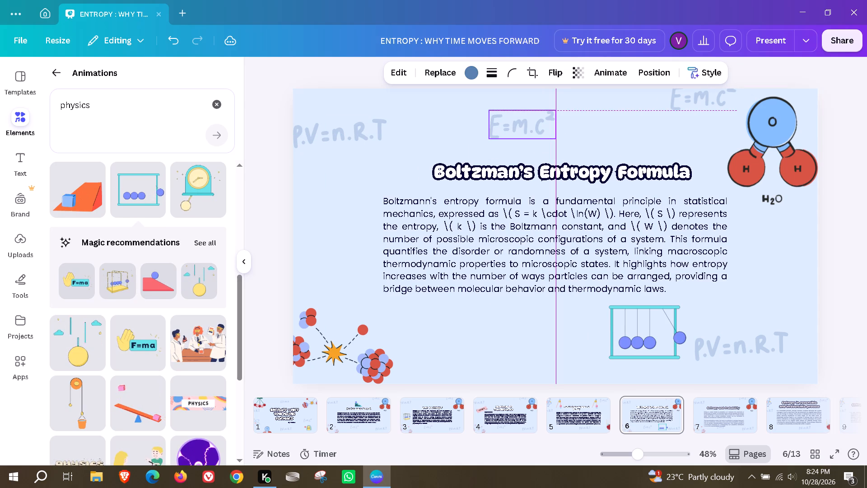
pyautogui.moveTo(518, 125); pyautogui.dragTo(325, 233)
# Move the Newton's cradle to the middle of the space below the paragraph and enlarge it slightly.
pyautogui.moveTo(632, 335); pyautogui.dragTo(533, 347)
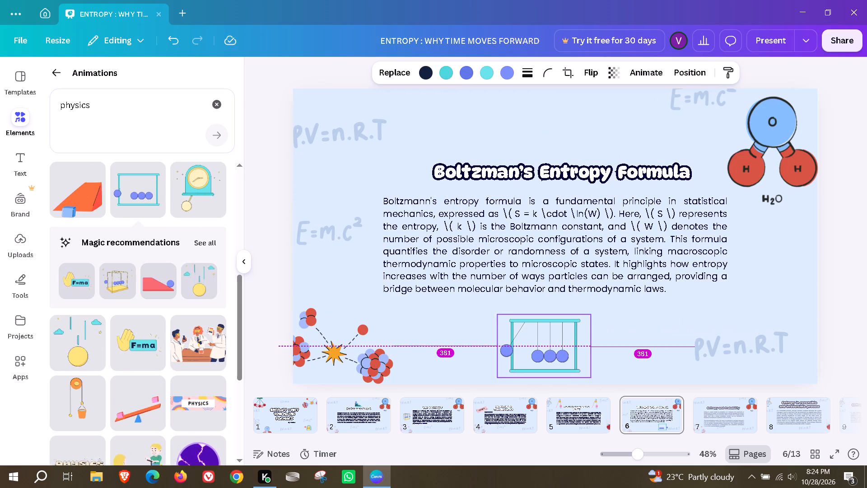
pyautogui.moveTo(533, 347); pyautogui.dragTo(535, 341)
pyautogui.moveTo(594, 369); pyautogui.dragTo(618, 387)
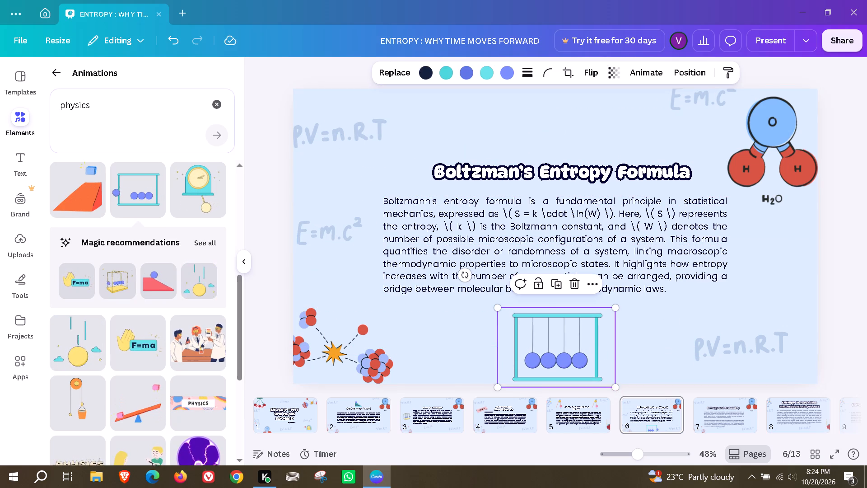
# Move the page 6 title and paragraph up slightly to leave more room above the Newton's cradle.
pyautogui.moveTo(519, 176); pyautogui.dragTo(517, 168)
pyautogui.moveTo(519, 236); pyautogui.dragTo(518, 224)
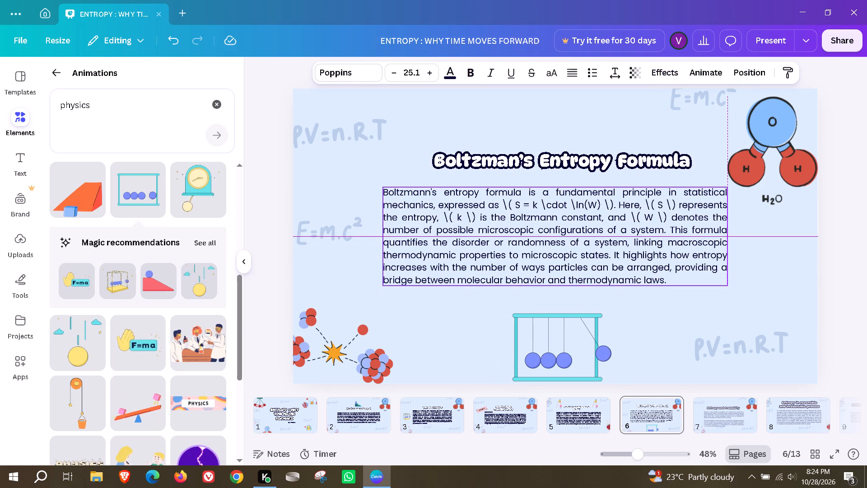
pyautogui.moveTo(518, 224); pyautogui.dragTo(519, 222)
# Enlarge the Newton's cradle a little more and centre it directly beneath the paragraph.
pyautogui.moveTo(564, 343); pyautogui.dragTo(557, 324)
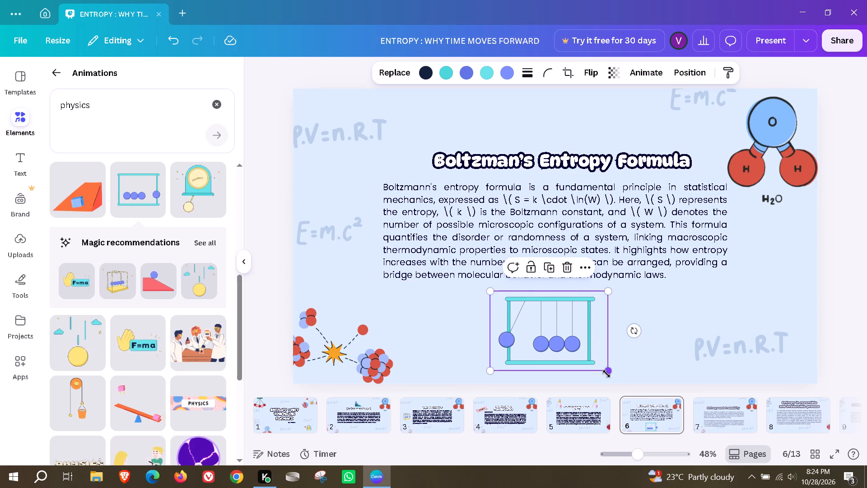
pyautogui.moveTo(606, 374); pyautogui.dragTo(620, 389)
pyautogui.moveTo(587, 357); pyautogui.dragTo(581, 347)
pyautogui.click(665, 327)
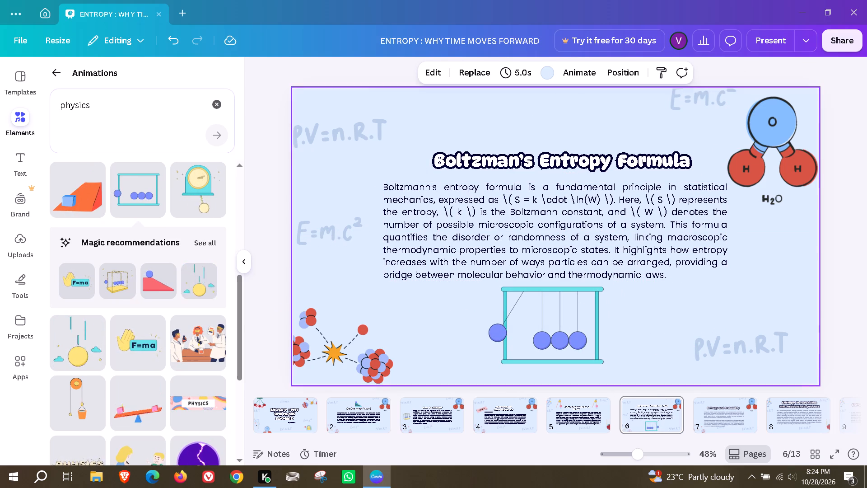
# On page 7, shrink the "Entropy and Probability" title to 51.9 pt and move it up, centred over the paragraph.
pyautogui.click(725, 420)
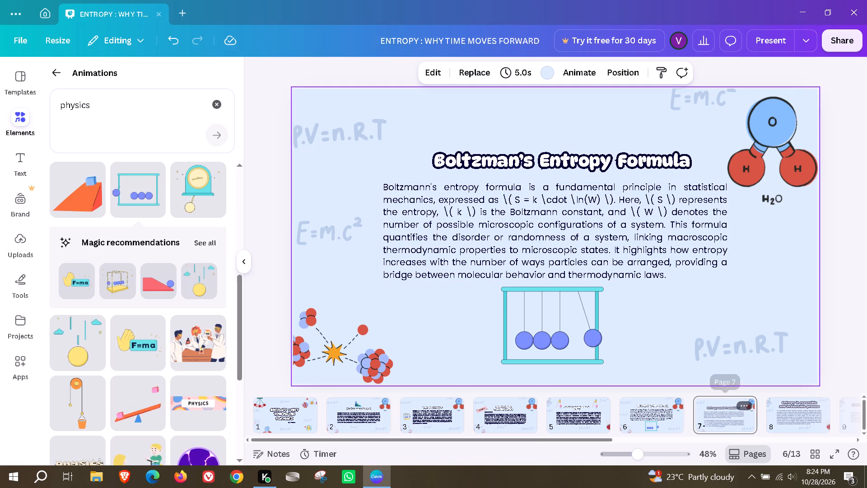
pyautogui.click(604, 175)
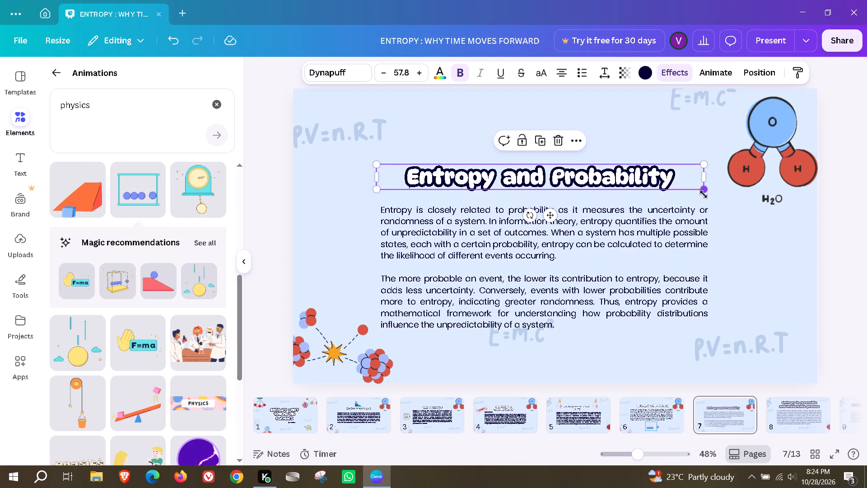
pyautogui.moveTo(704, 194); pyautogui.dragTo(670, 181)
pyautogui.click(685, 178)
pyautogui.moveTo(526, 179); pyautogui.dragTo(548, 170)
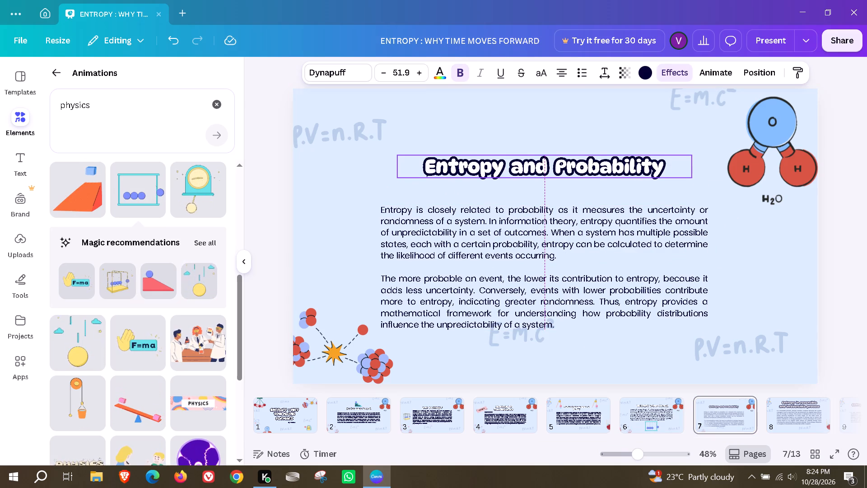
pyautogui.moveTo(548, 170); pyautogui.dragTo(547, 165)
# Move the page 7 text up beneath its title and shift the "E=m.c²" formula from under the text to its left side.
pyautogui.moveTo(558, 221); pyautogui.dragTo(558, 198)
pyautogui.moveTo(512, 332); pyautogui.dragTo(329, 218)
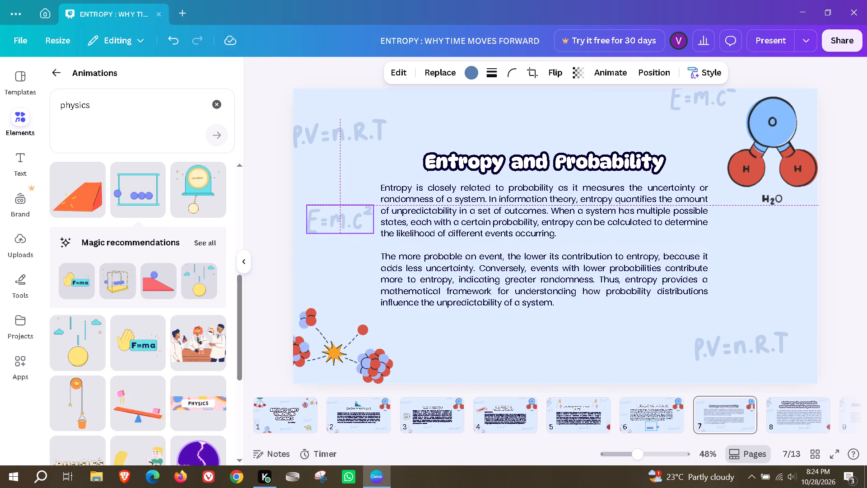
pyautogui.moveTo(329, 218); pyautogui.dragTo(327, 216)
# Add the hand with "F=ma" animation to page 7, shrink it, and place it centrally below the text.
pyautogui.scroll(-1, 115, 329)
pyautogui.moveTo(70, 224); pyautogui.dragTo(378, 292)
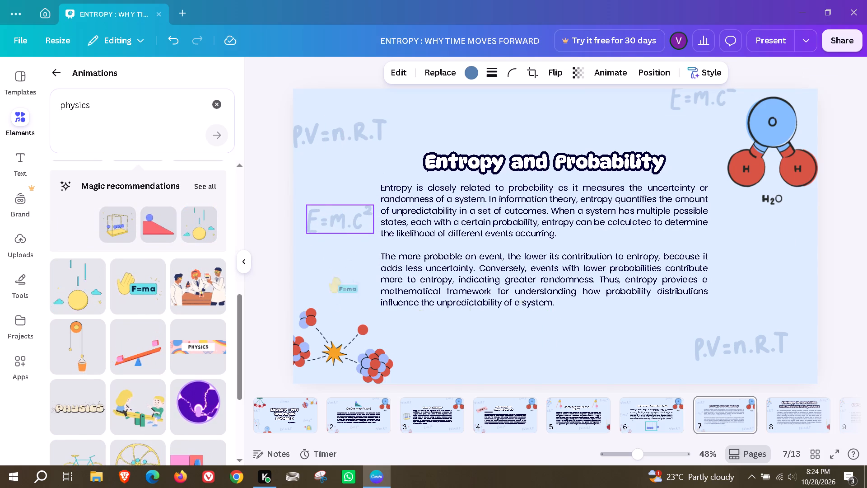
pyautogui.moveTo(378, 292); pyautogui.dragTo(354, 200)
pyautogui.moveTo(757, 181); pyautogui.dragTo(730, 201)
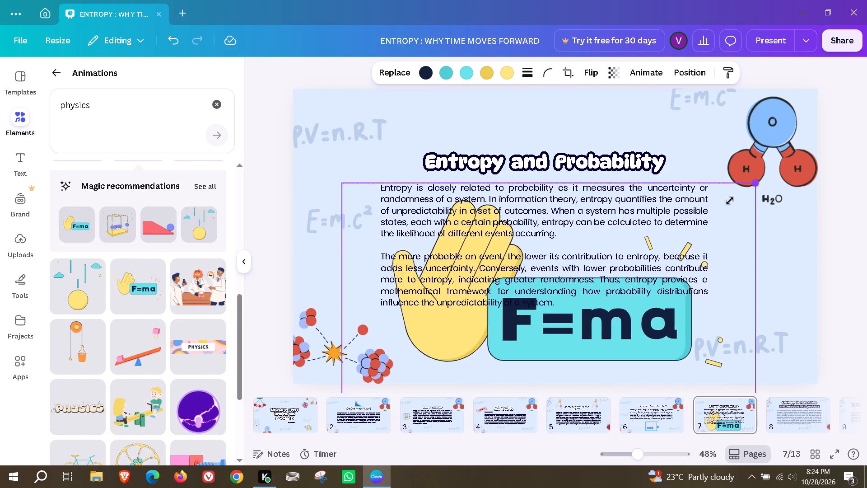
pyautogui.moveTo(730, 201); pyautogui.dragTo(472, 354)
pyautogui.moveTo(436, 370); pyautogui.dragTo(570, 337)
pyautogui.moveTo(606, 313); pyautogui.dragTo(581, 326)
pyautogui.click(615, 336)
pyautogui.moveTo(528, 356); pyautogui.dragTo(539, 343)
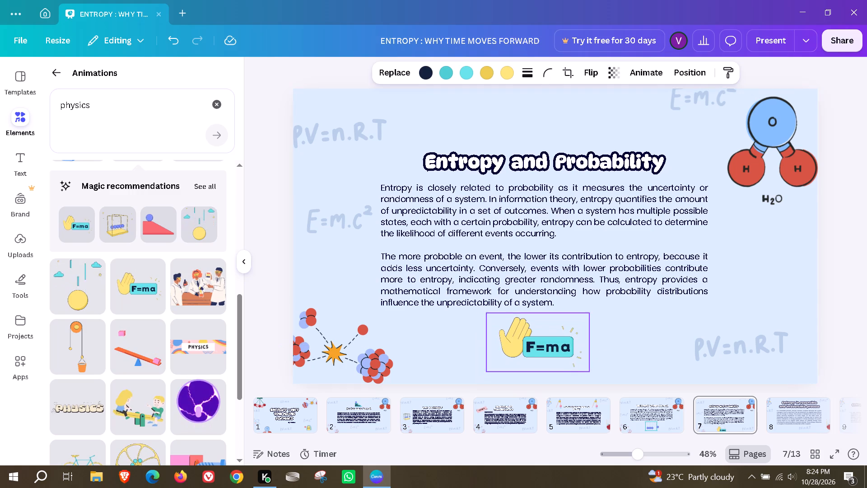
# Nudge the hand with "F=ma" animation slightly sideways to centre it beneath the page 7 paragraph.
pyautogui.moveTo(539, 343); pyautogui.dragTo(549, 343)
pyautogui.click(631, 341)
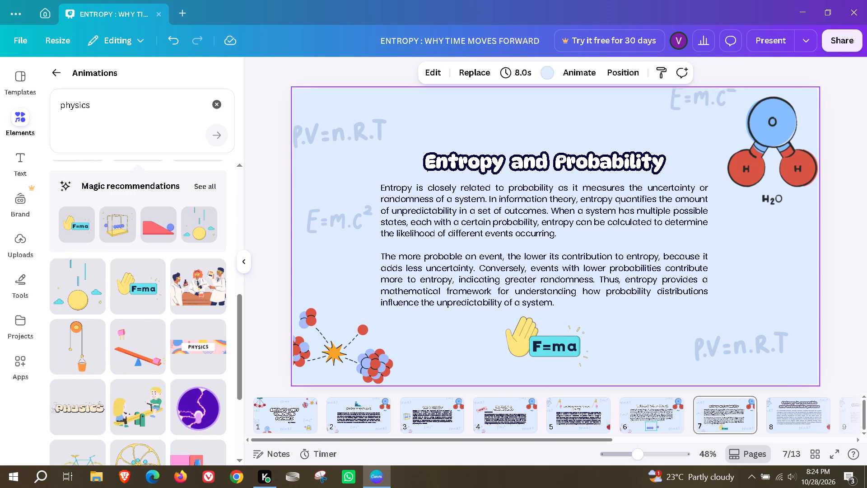
# On page 8, shrink the "Entropy in reversible and irreversible process" title to 42.1 pt and place it just above the paragraph, moved slightly up.
pyautogui.scroll(-3, 748, 418)
pyautogui.click(632, 418)
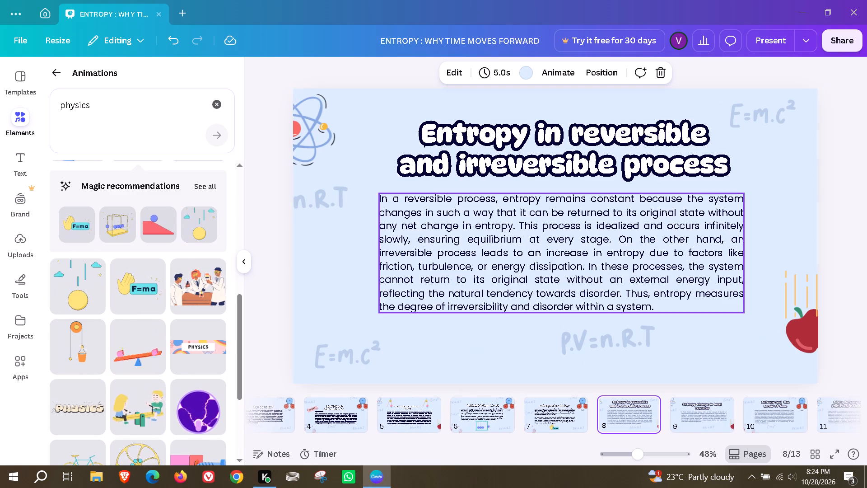
pyautogui.click(463, 174)
pyautogui.moveTo(734, 178); pyautogui.dragTo(594, 177)
pyautogui.moveTo(504, 143); pyautogui.dragTo(571, 154)
pyautogui.moveTo(583, 245); pyautogui.dragTo(579, 235)
pyautogui.moveTo(599, 154); pyautogui.dragTo(601, 164)
pyautogui.moveTo(611, 151); pyautogui.dragTo(610, 163)
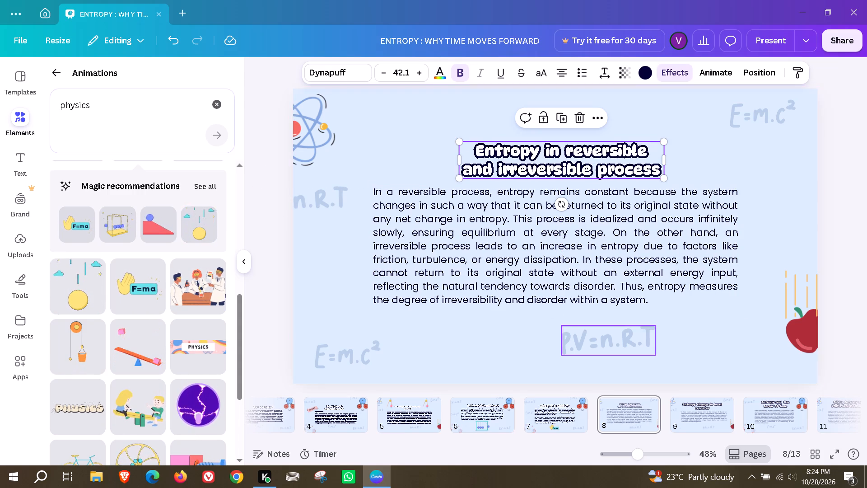
# Tilt the "P.V=n.R.T" formula at page 8's left edge upward and place it fully on the page, below the atom.
pyautogui.moveTo(318, 201); pyautogui.dragTo(382, 156)
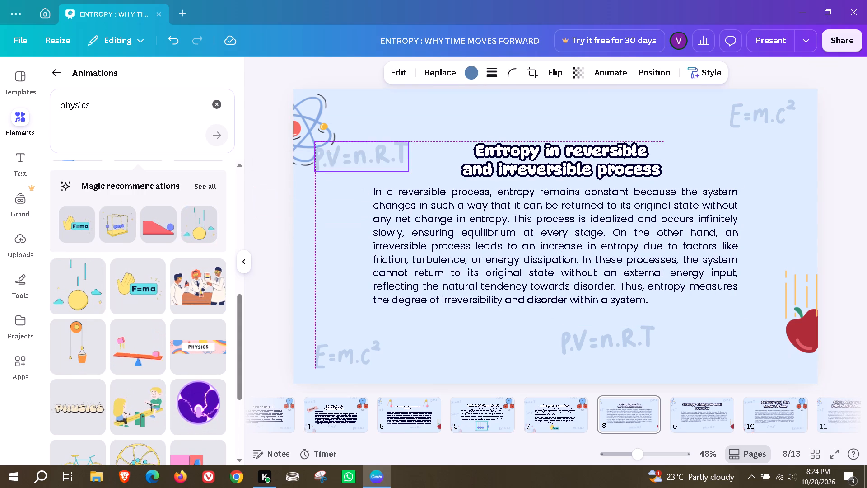
pyautogui.moveTo(382, 156); pyautogui.dragTo(371, 179)
pyautogui.moveTo(364, 218); pyautogui.dragTo(382, 196)
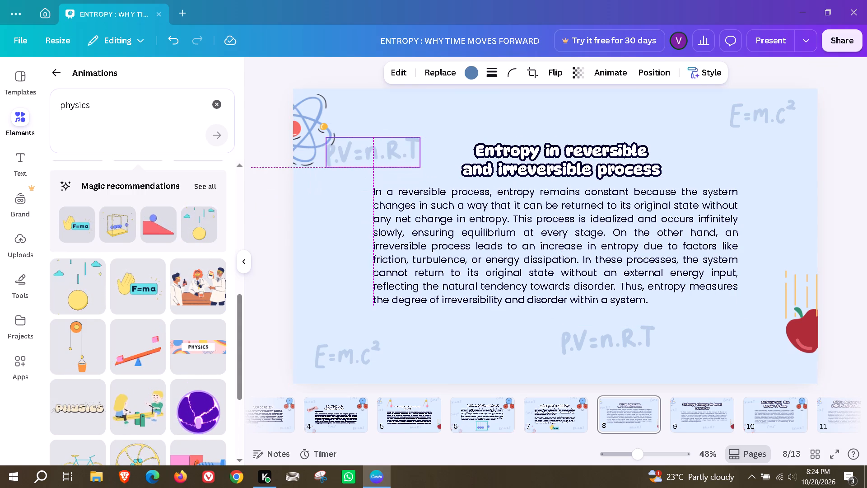
pyautogui.moveTo(382, 196); pyautogui.dragTo(378, 212)
pyautogui.moveTo(357, 213); pyautogui.dragTo(391, 243)
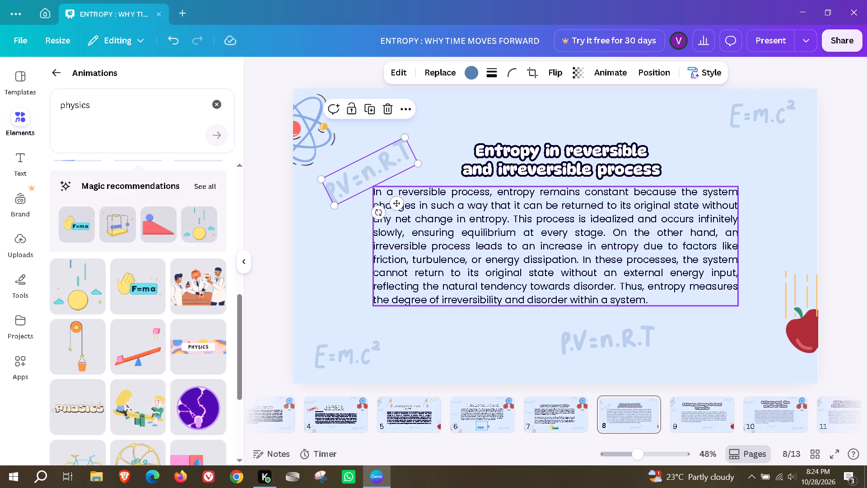
pyautogui.moveTo(357, 172); pyautogui.dragTo(336, 180)
pyautogui.click(501, 351)
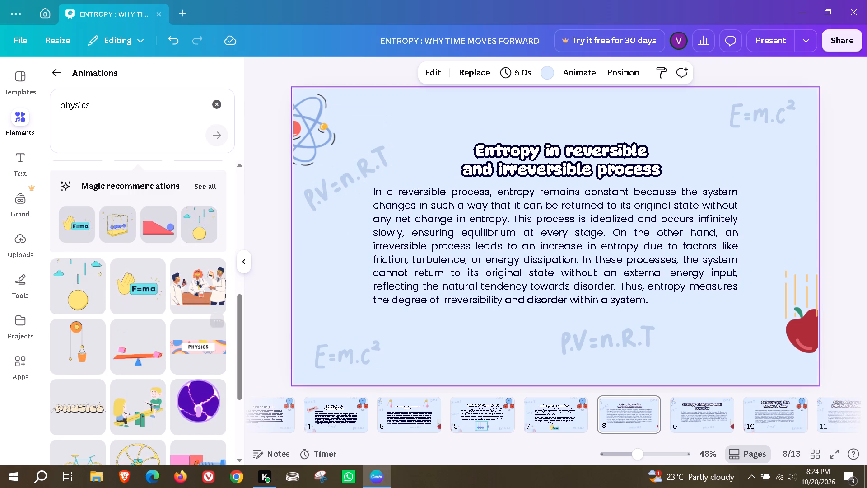
# Move the "P.V=n.R.T" formula from below the page 8 text to the title's right side and tilt it downward, beneath "E=m.c²".
pyautogui.scroll(-1, 186, 348)
pyautogui.moveTo(569, 352); pyautogui.dragTo(720, 219)
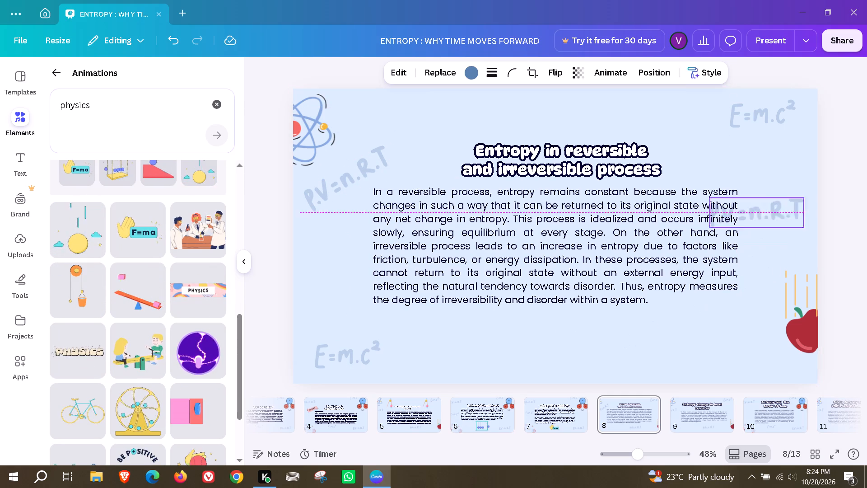
pyautogui.moveTo(720, 219); pyautogui.dragTo(724, 180)
pyautogui.moveTo(752, 210); pyautogui.dragTo(727, 188)
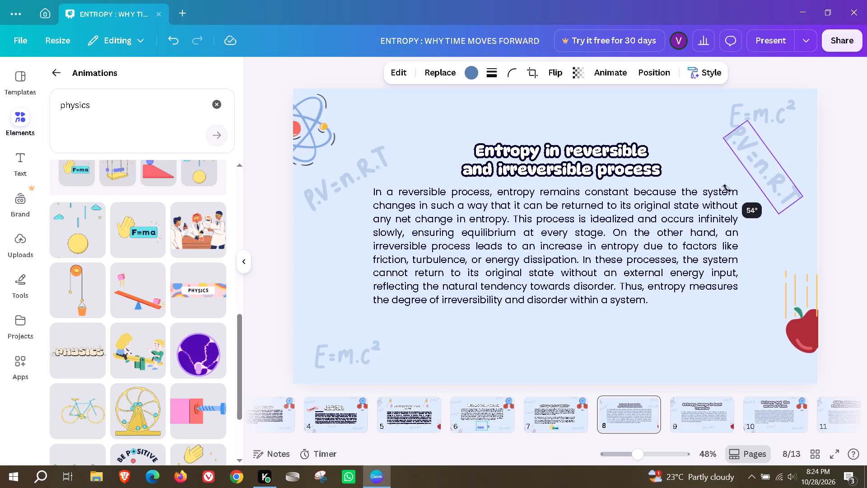
pyautogui.moveTo(727, 188); pyautogui.dragTo(735, 195)
pyautogui.moveTo(788, 174); pyautogui.dragTo(788, 188)
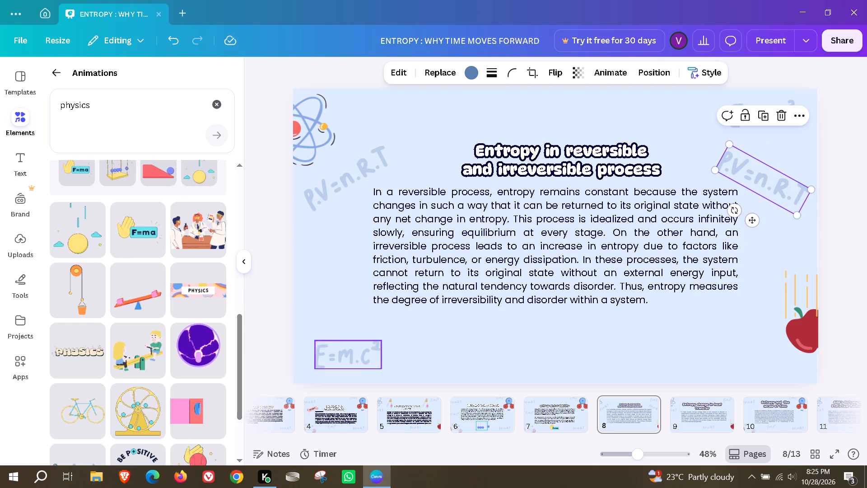
pyautogui.moveTo(778, 190); pyautogui.dragTo(779, 184)
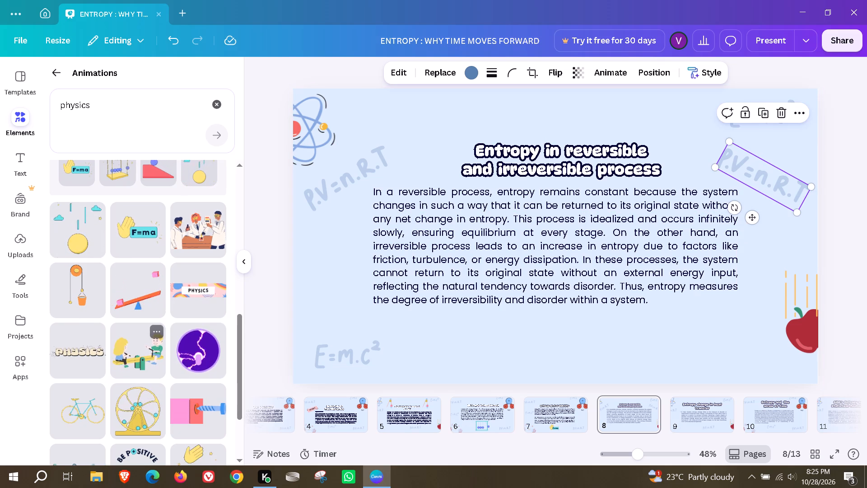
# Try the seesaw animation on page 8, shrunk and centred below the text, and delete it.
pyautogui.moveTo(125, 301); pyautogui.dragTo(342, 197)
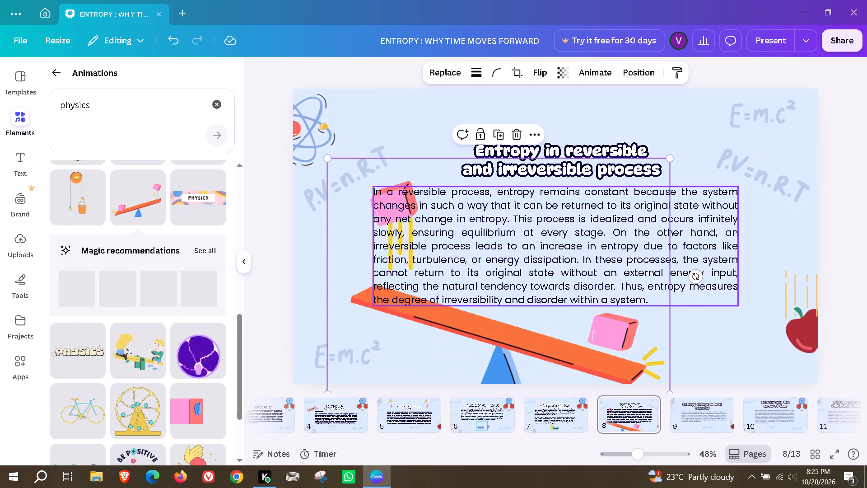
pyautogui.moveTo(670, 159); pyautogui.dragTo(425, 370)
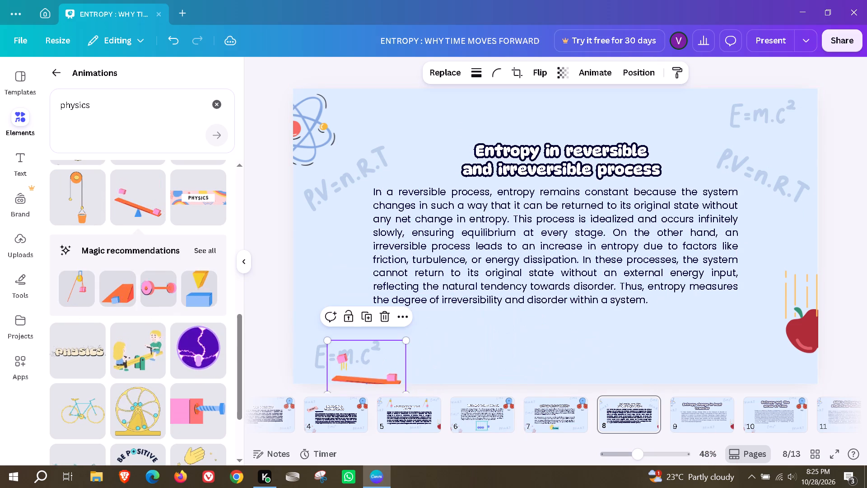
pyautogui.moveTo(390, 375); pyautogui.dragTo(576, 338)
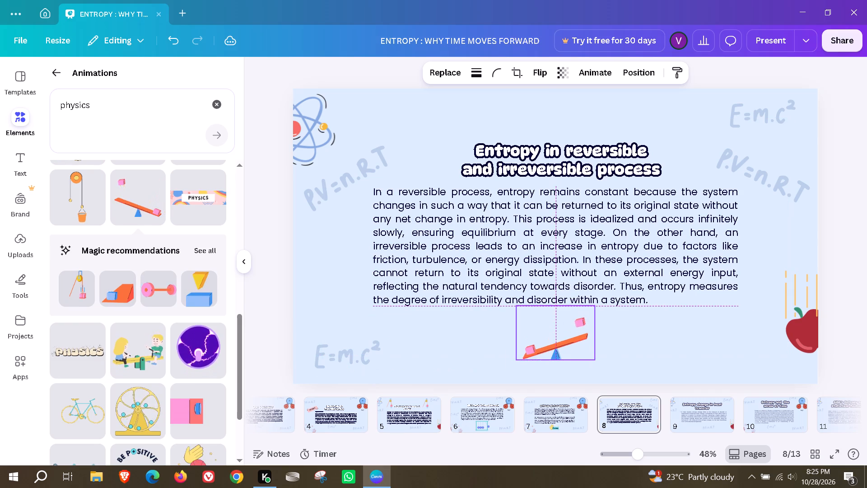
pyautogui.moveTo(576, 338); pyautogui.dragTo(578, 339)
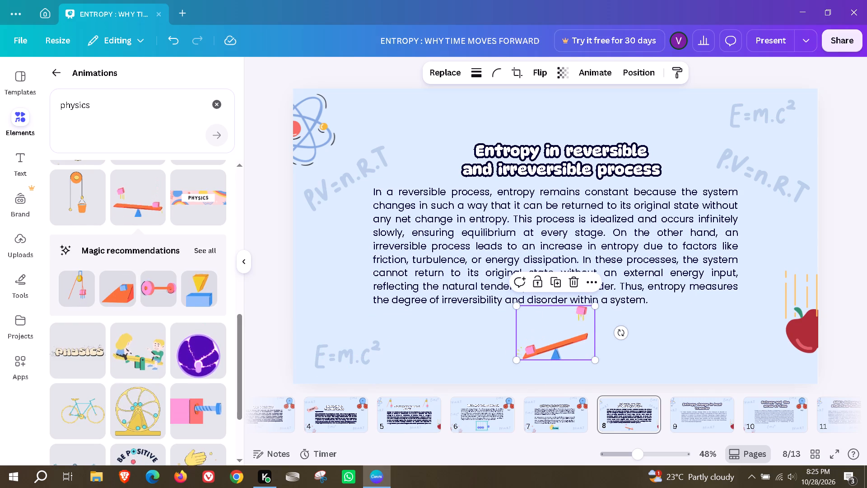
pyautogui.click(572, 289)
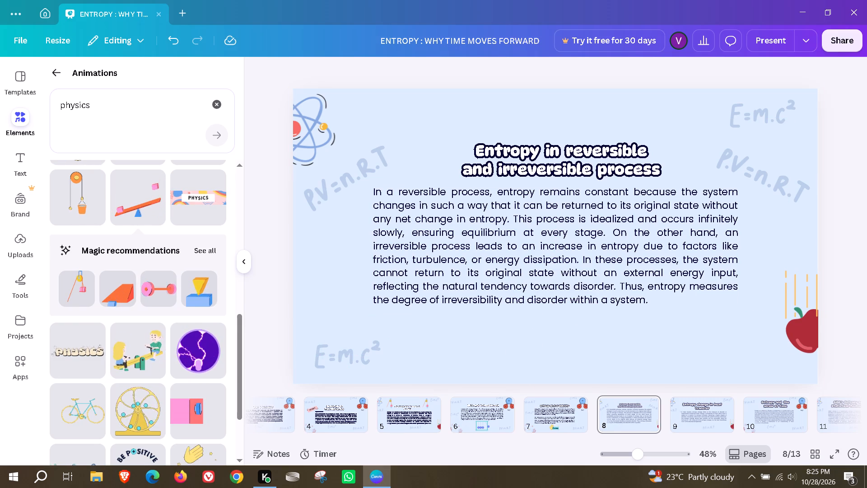
# Search the animations for "melting of ice" and look through them for one that suits page 8.
pyautogui.moveTo(98, 103); pyautogui.dragTo(55, 110)
pyautogui.write('melting of ice')
pyautogui.press('Return')
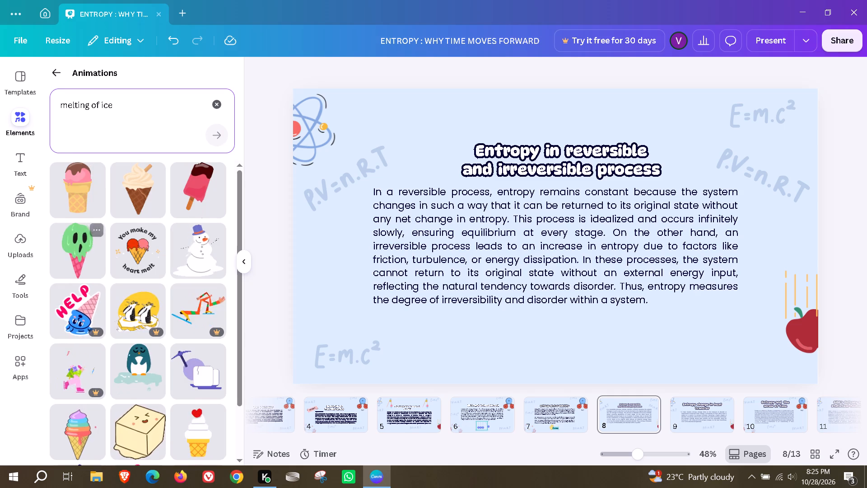
pyautogui.scroll(-1, 131, 310)
pyautogui.scroll(2, 142, 310)
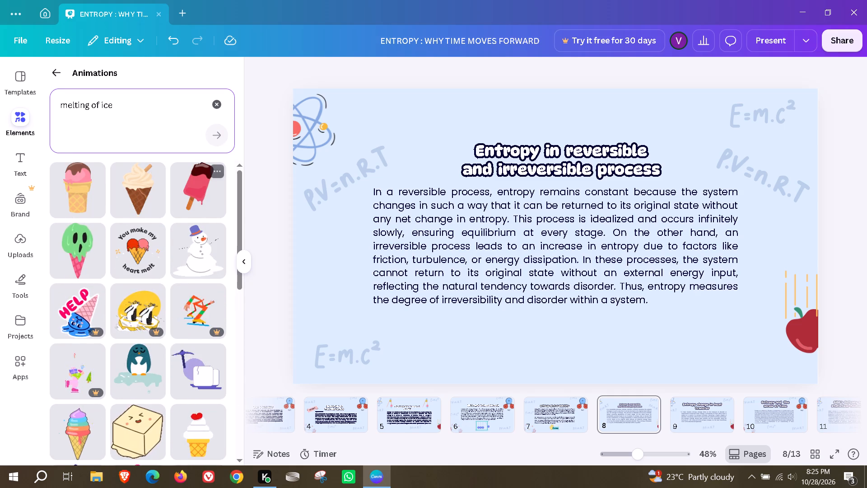
pyautogui.scroll(-2, 201, 375)
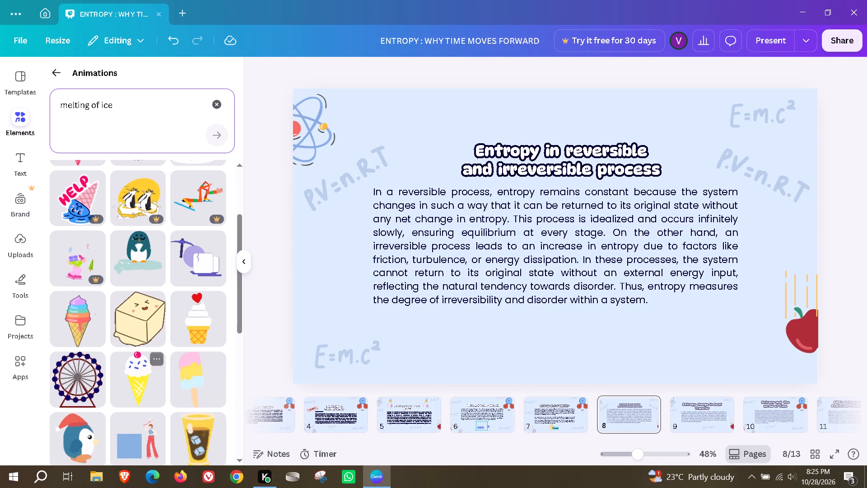
pyautogui.scroll(2, 92, 325)
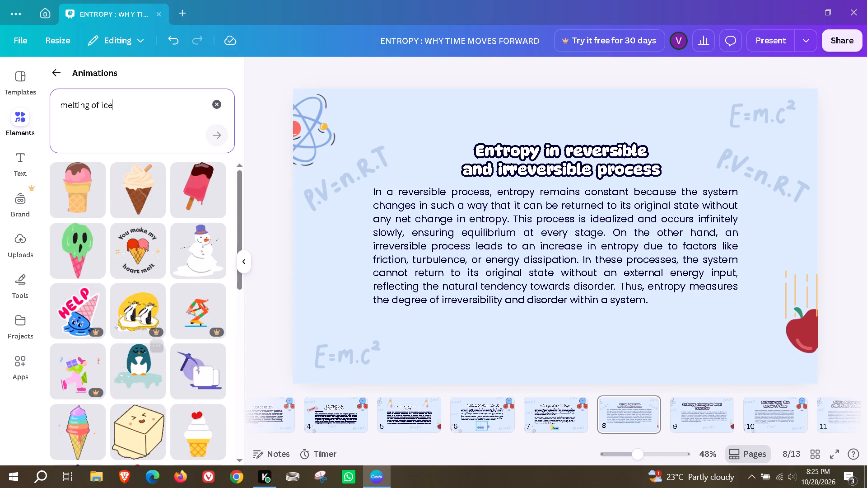
pyautogui.scroll(4, 144, 300)
# Search the animations for "physics" again, add the yellow ball with clouds to page 8, shrink it, and centre it below the text.
pyautogui.click(212, 109)
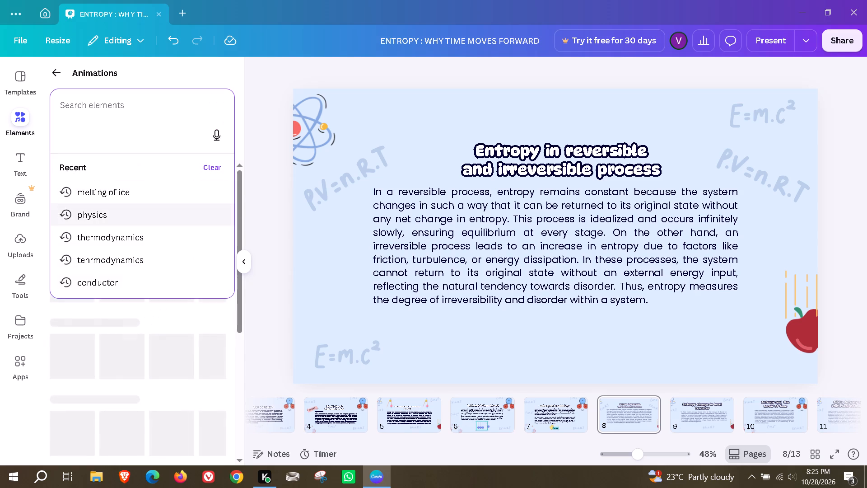
pyautogui.click(81, 211)
pyautogui.scroll(-5, 140, 336)
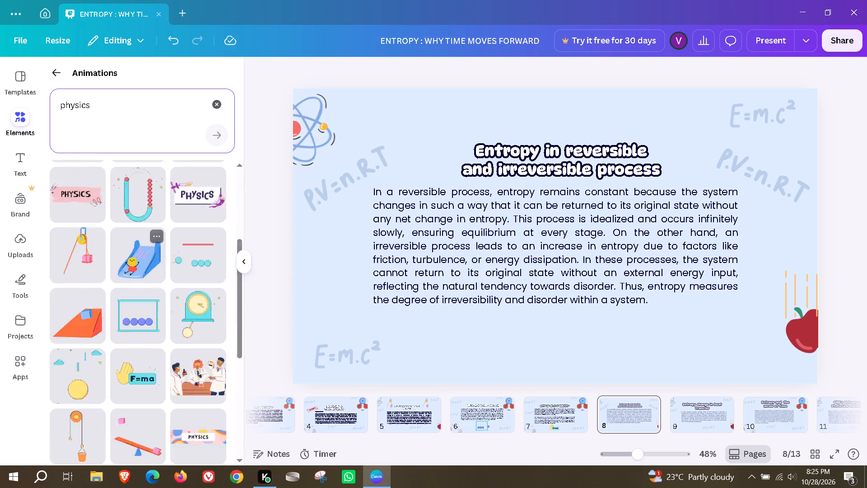
pyautogui.scroll(-4, 139, 337)
pyautogui.scroll(1, 97, 307)
pyautogui.scroll(-1, 97, 307)
pyautogui.scroll(1, 92, 244)
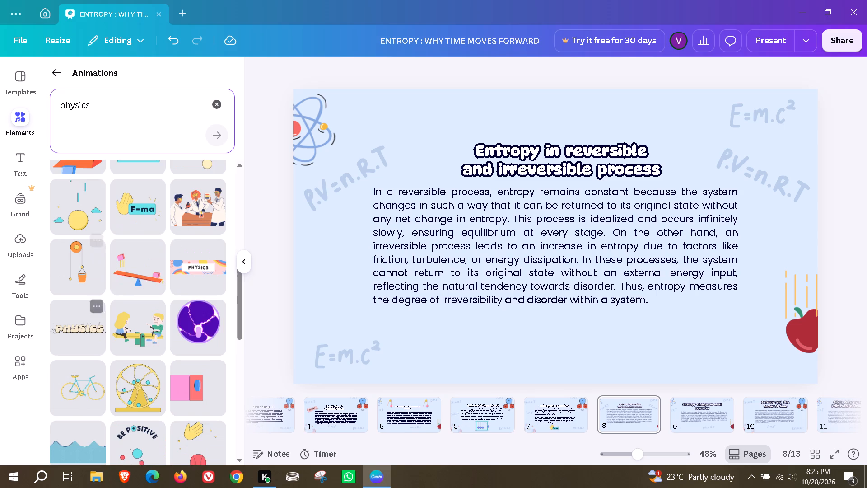
pyautogui.moveTo(79, 211); pyautogui.dragTo(448, 202)
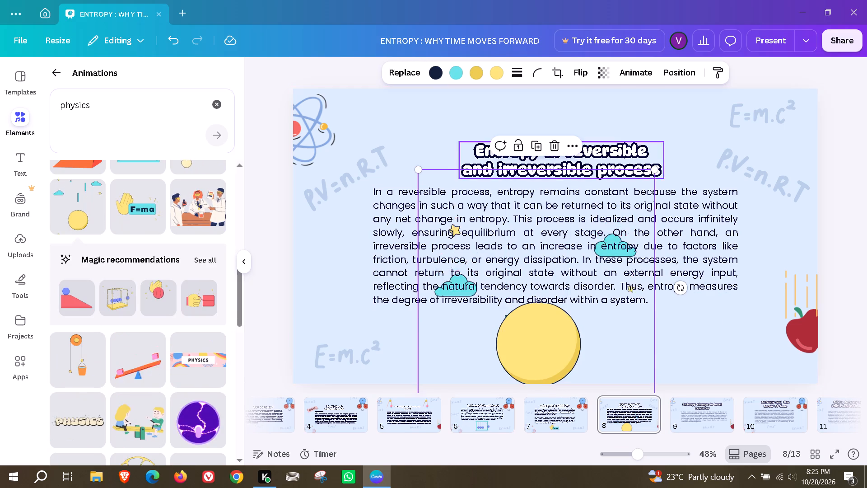
pyautogui.moveTo(650, 171); pyautogui.dragTo(493, 370)
pyautogui.moveTo(449, 375); pyautogui.dragTo(551, 336)
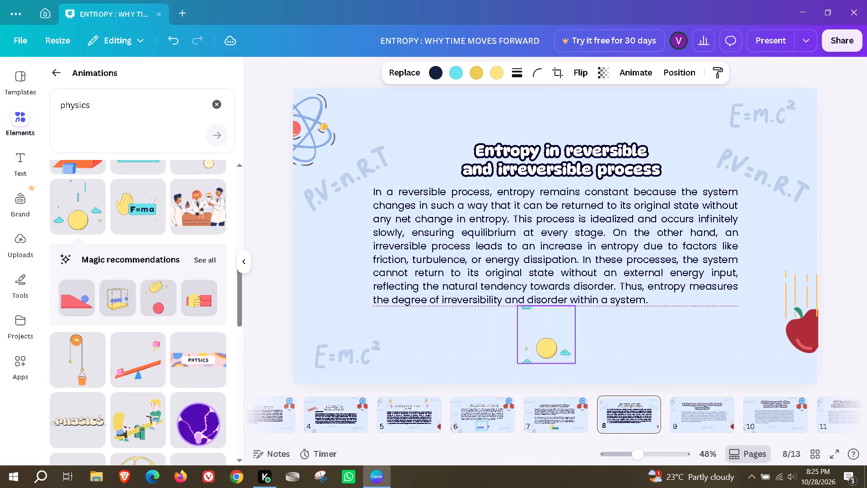
pyautogui.moveTo(551, 336); pyautogui.dragTo(558, 338)
pyautogui.click(652, 336)
# On page 9, shrink the "Entropy change in heat transfer" title to 43.6 pt and centre it just above the paragraph.
pyautogui.click(721, 416)
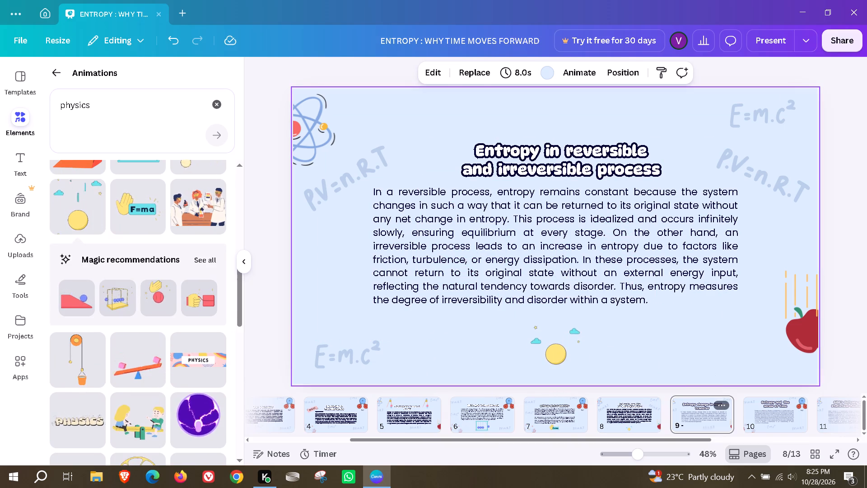
pyautogui.click(564, 185)
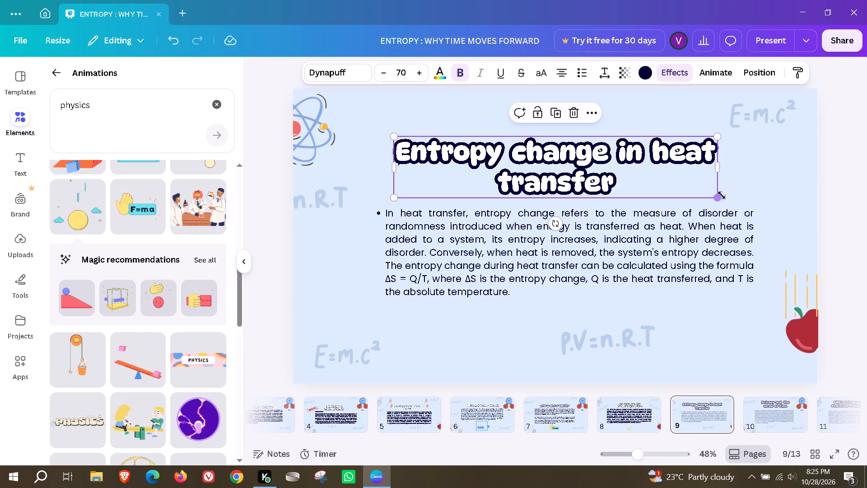
pyautogui.moveTo(719, 198); pyautogui.dragTo(599, 167)
pyautogui.moveTo(532, 158); pyautogui.dragTo(596, 174)
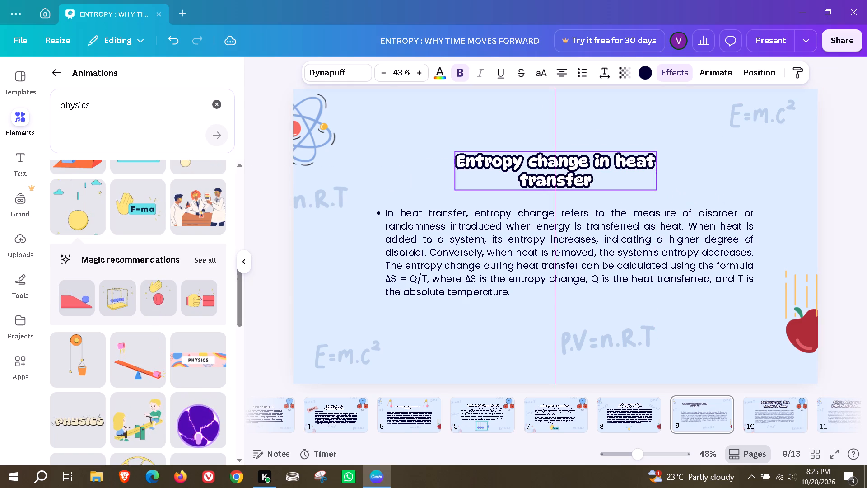
pyautogui.moveTo(596, 174); pyautogui.dragTo(594, 180)
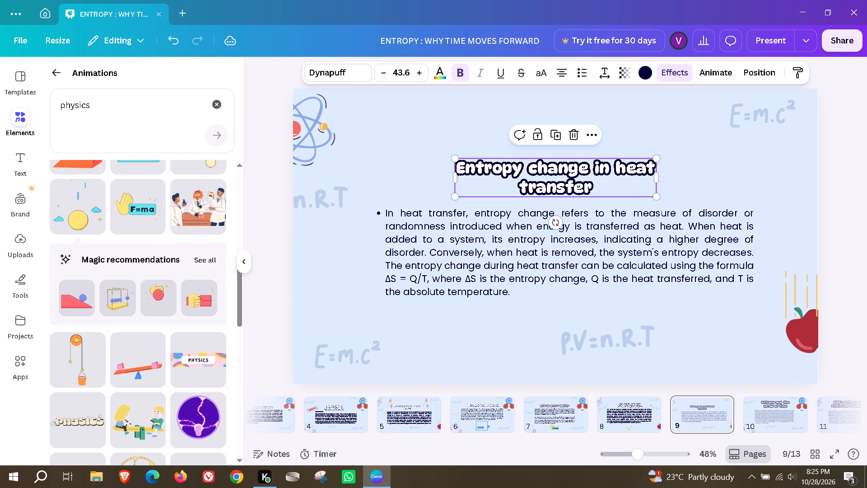
pyautogui.click(707, 329)
# Add the hand bouncing a red ball animation to page 9, shrink it, and place it to the right of the title.
pyautogui.scroll(-3, 153, 357)
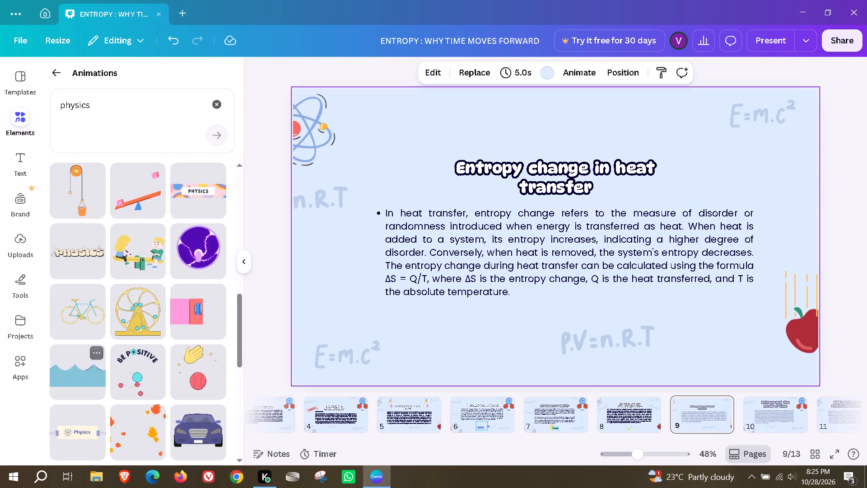
pyautogui.scroll(-1, 147, 385)
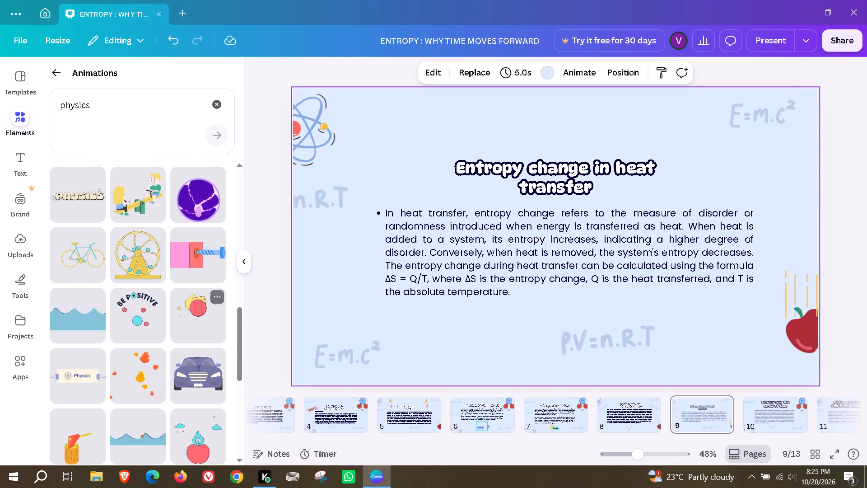
pyautogui.moveTo(193, 330); pyautogui.dragTo(543, 192)
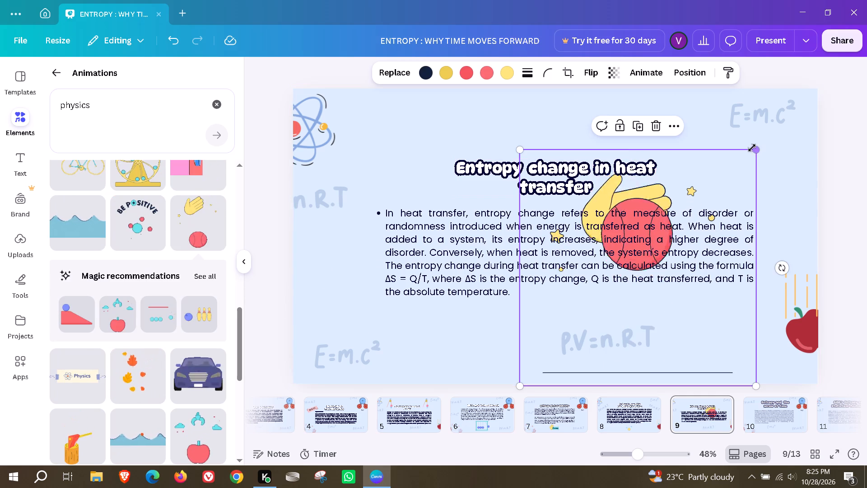
pyautogui.moveTo(755, 150); pyautogui.dragTo(559, 320)
pyautogui.moveTo(536, 372); pyautogui.dragTo(715, 184)
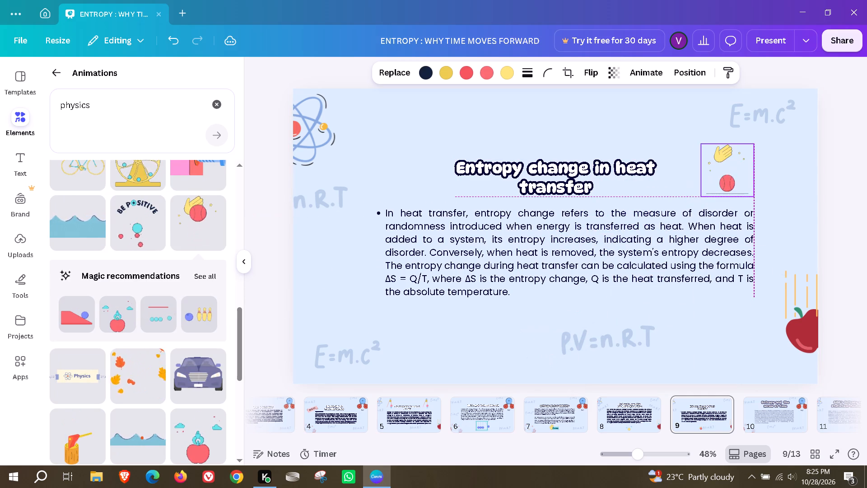
pyautogui.moveTo(715, 184); pyautogui.dragTo(698, 184)
pyautogui.click(718, 332)
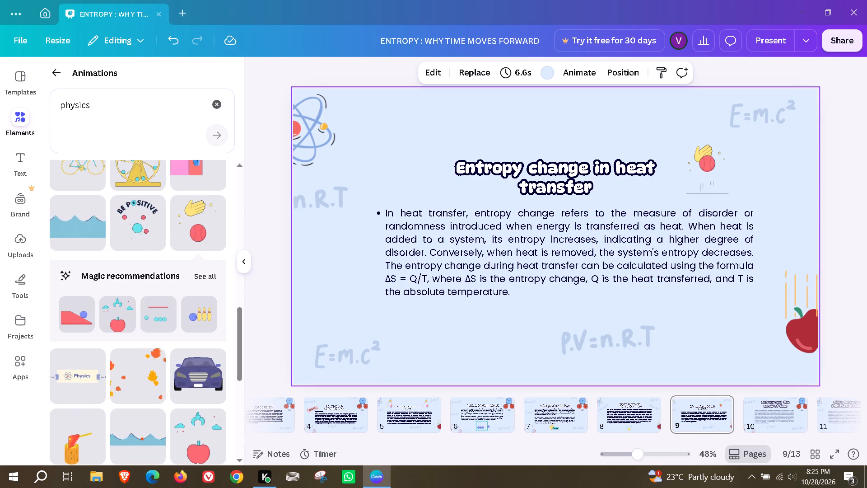
# On page 10, shrink the "Entropy and the arrow of time" title to 44.2 pt and centre it just above the paragraph.
pyautogui.click(754, 424)
pyautogui.click(543, 141)
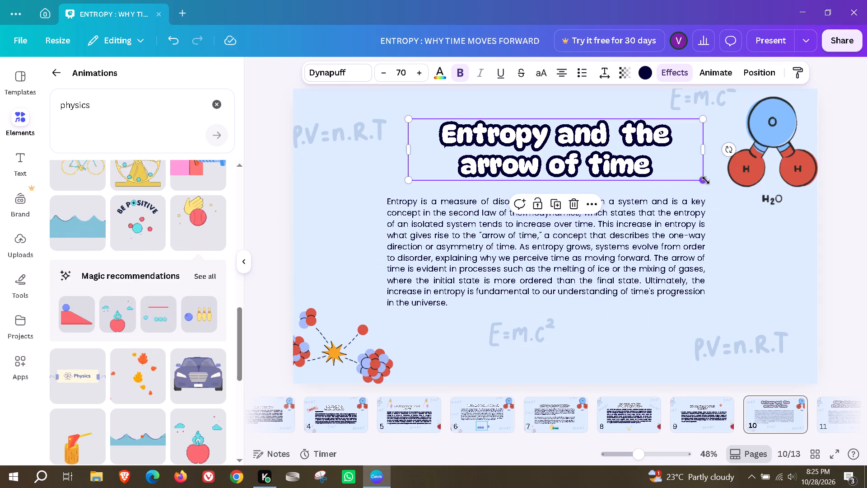
pyautogui.moveTo(706, 180); pyautogui.dragTo(591, 148)
pyautogui.moveTo(528, 139); pyautogui.dragTo(529, 141)
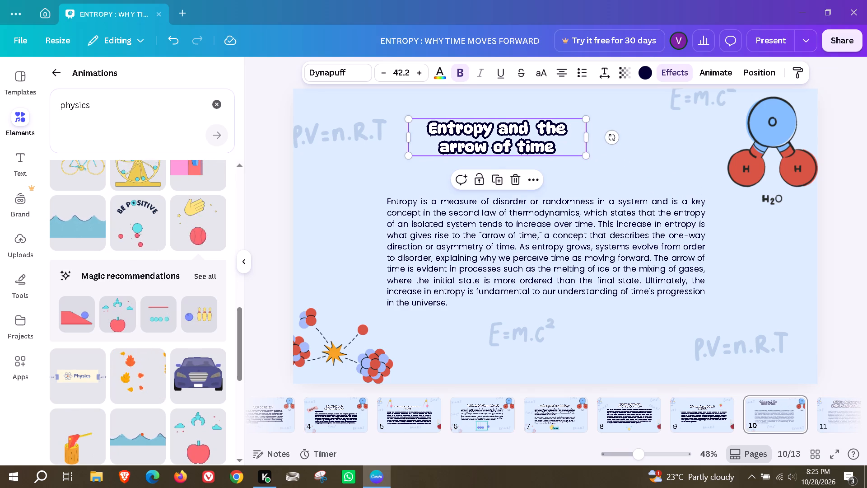
pyautogui.moveTo(529, 141); pyautogui.dragTo(583, 161)
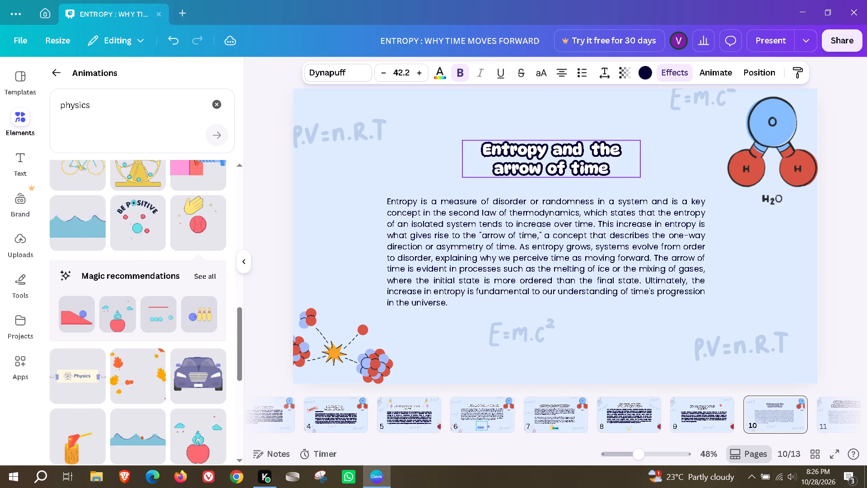
pyautogui.moveTo(583, 161); pyautogui.dragTo(583, 164)
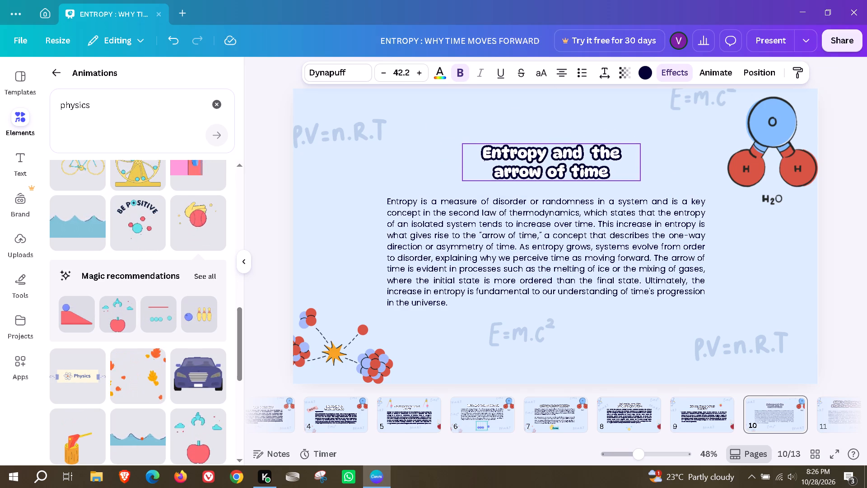
pyautogui.moveTo(643, 178); pyautogui.dragTo(651, 188)
pyautogui.moveTo(604, 172); pyautogui.dragTo(594, 167)
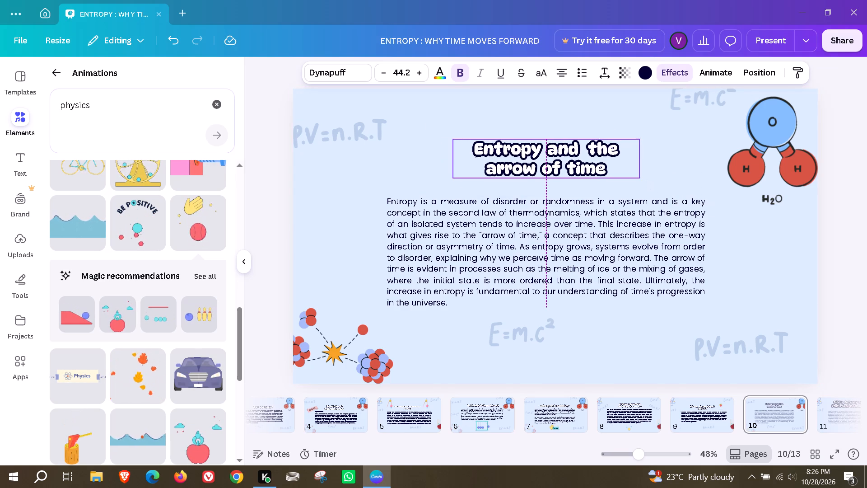
pyautogui.moveTo(594, 167); pyautogui.dragTo(594, 172)
# Enlarge page 10's paragraph text to 23 pt and move it up slightly, closer to the title.
pyautogui.click(602, 259)
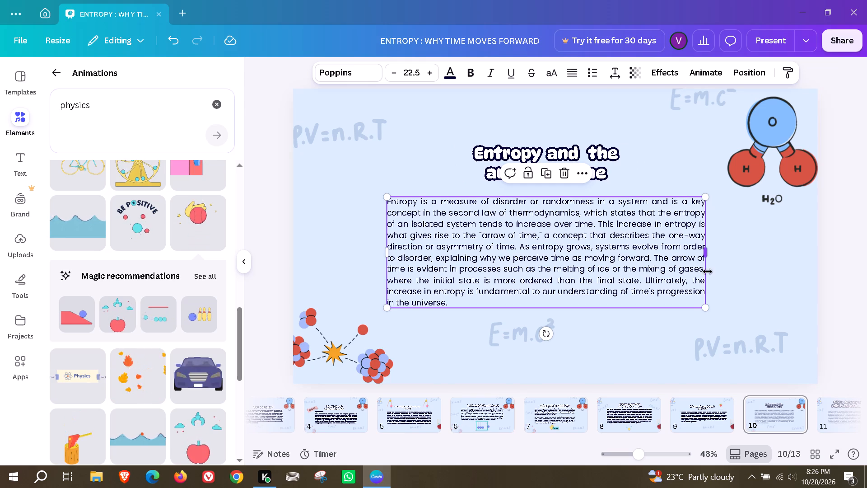
pyautogui.moveTo(707, 308); pyautogui.dragTo(712, 318)
pyautogui.click(616, 352)
pyautogui.moveTo(588, 276); pyautogui.dragTo(586, 264)
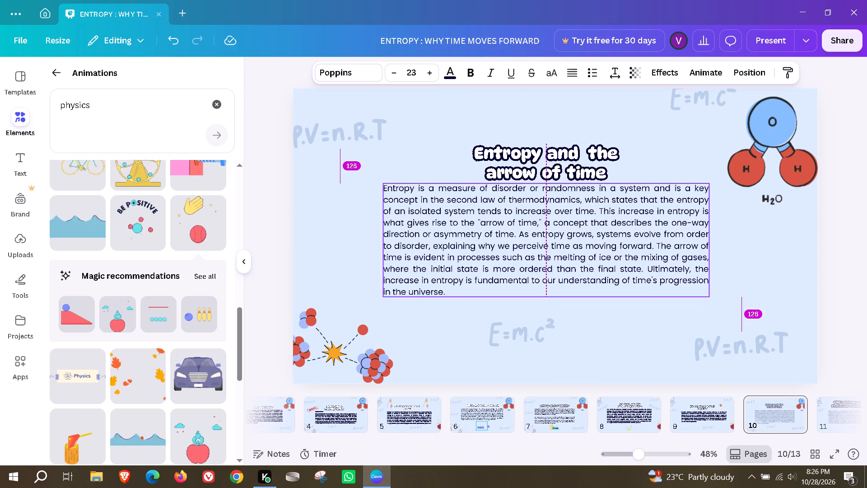
pyautogui.moveTo(586, 264); pyautogui.dragTo(586, 272)
pyautogui.click(580, 327)
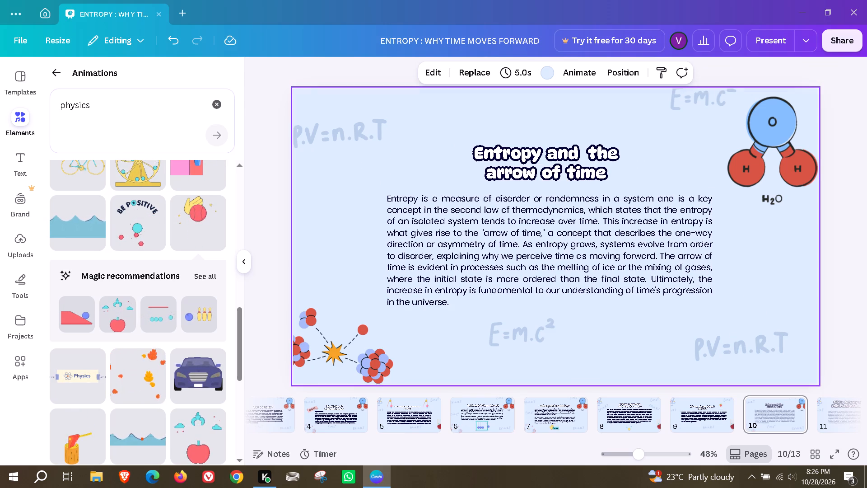
# Add the Newton's cradle animation to page 10, shrink it, and place it beside the paragraph, above the atoms graphic.
pyautogui.scroll(-1, 147, 343)
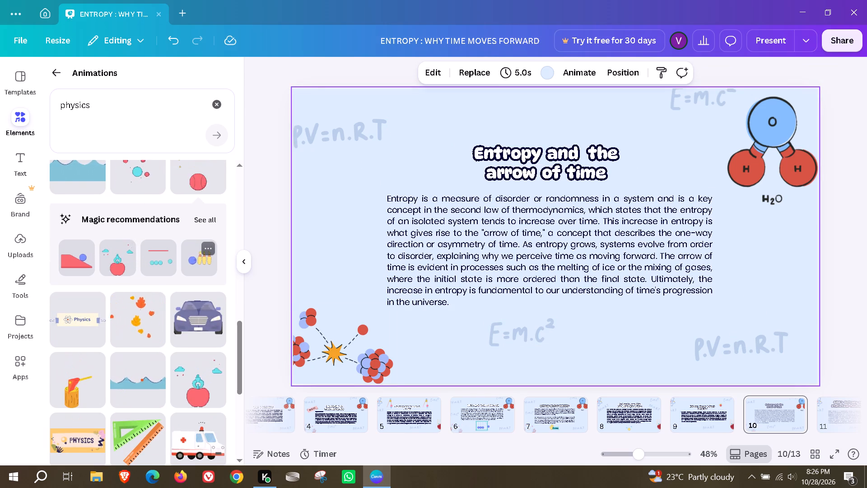
pyautogui.click(177, 264)
pyautogui.moveTo(159, 263); pyautogui.dragTo(323, 178)
pyautogui.moveTo(751, 158); pyautogui.dragTo(456, 355)
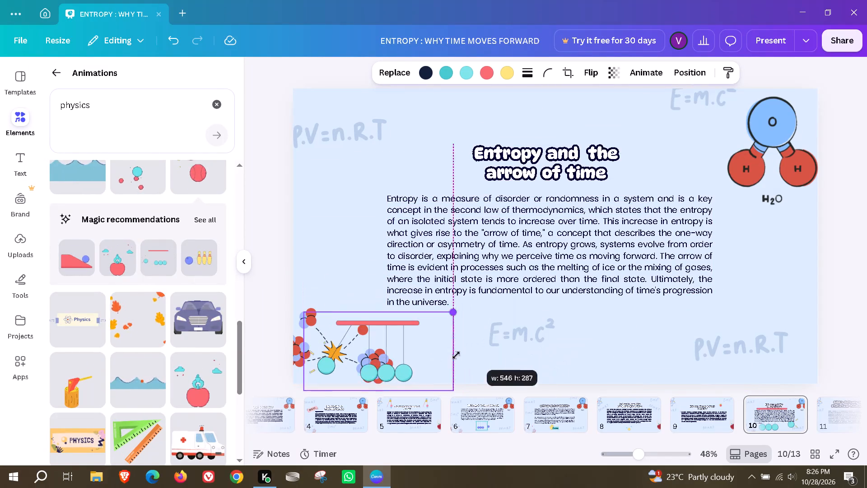
pyautogui.moveTo(456, 355); pyautogui.dragTo(442, 362)
pyautogui.moveTo(396, 359); pyautogui.dragTo(441, 148)
pyautogui.moveTo(473, 114); pyautogui.dragTo(439, 153)
pyautogui.moveTo(405, 160); pyautogui.dragTo(346, 230)
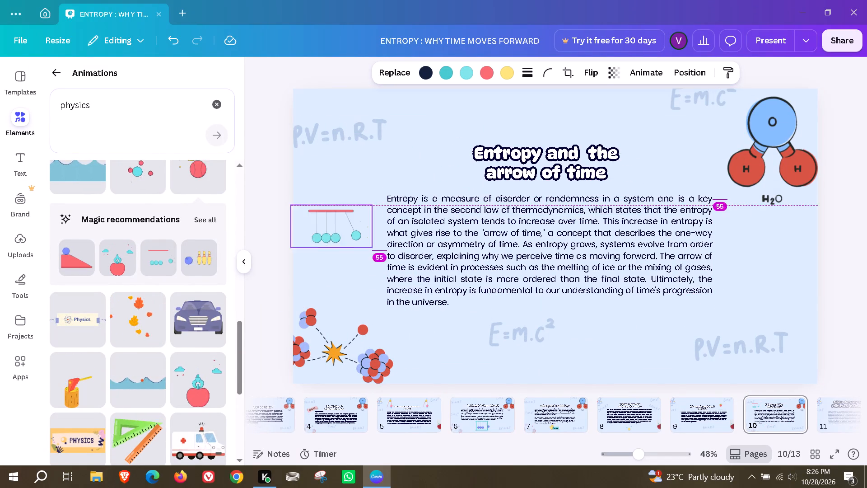
pyautogui.moveTo(346, 230); pyautogui.dragTo(351, 253)
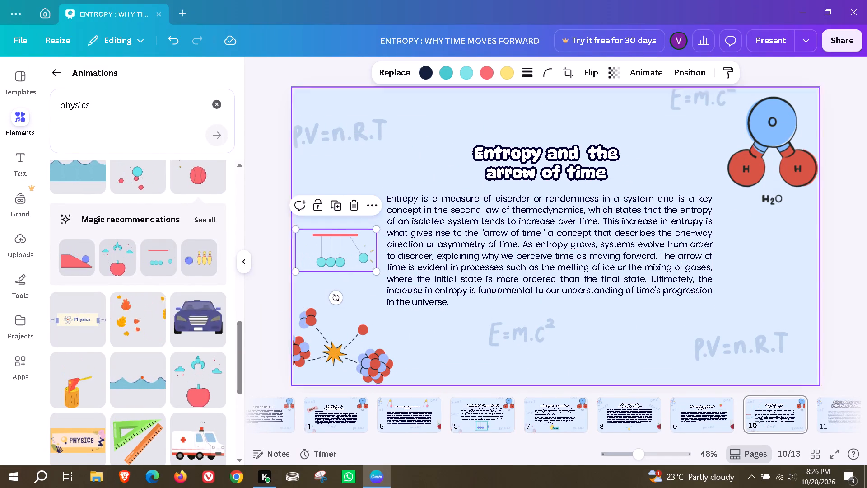
pyautogui.click(608, 349)
# Move page 10's lower E=m.c² formula to the right so it sits centred below the paragraph.
pyautogui.moveTo(515, 333); pyautogui.dragTo(558, 341)
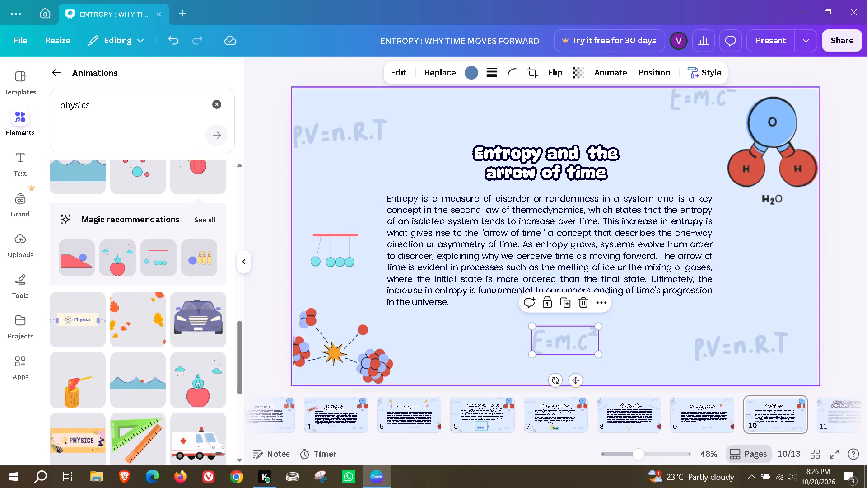
# Add the green set square and orange ruler animation to page 11 and shrink it to a small graphic.
pyautogui.scroll(-2, 768, 420)
pyautogui.click(711, 412)
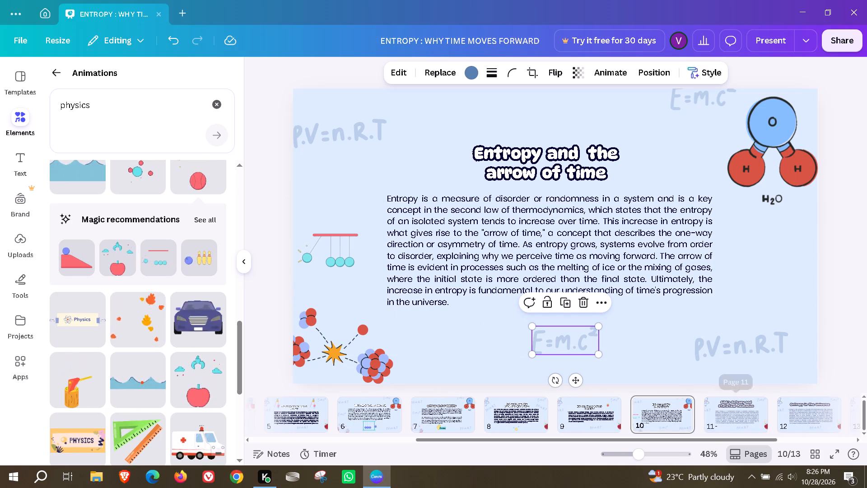
pyautogui.scroll(-3, 135, 292)
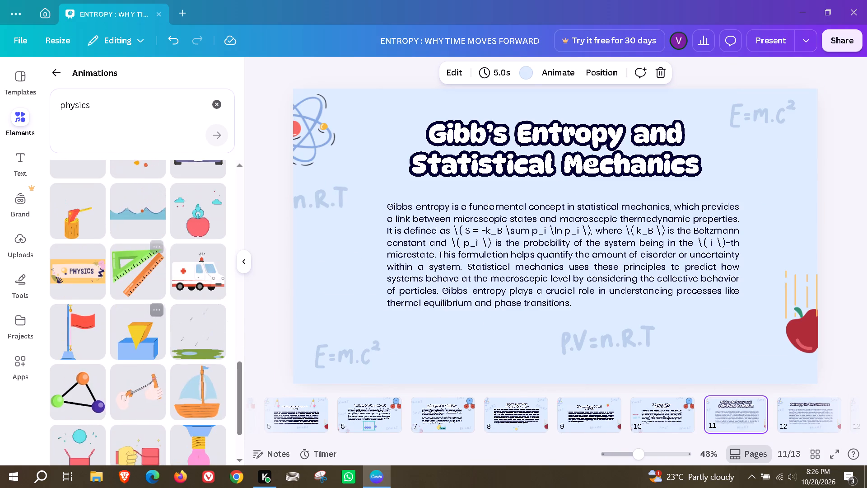
pyautogui.moveTo(131, 282); pyautogui.dragTo(411, 165)
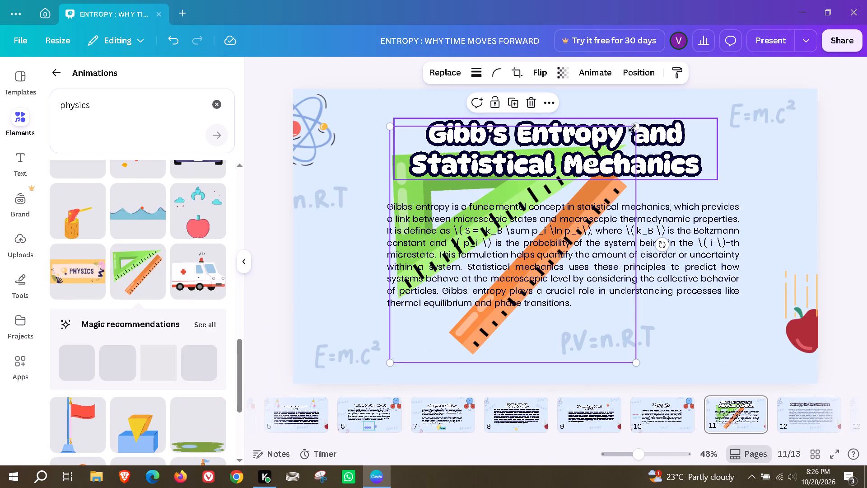
pyautogui.moveTo(637, 127); pyautogui.dragTo(472, 308)
# Shrink page 11's title to 36.7 pt, centre it above the paragraph, and move the paragraph up closer to it.
pyautogui.click(551, 144)
pyautogui.moveTo(722, 178); pyautogui.dragTo(648, 163)
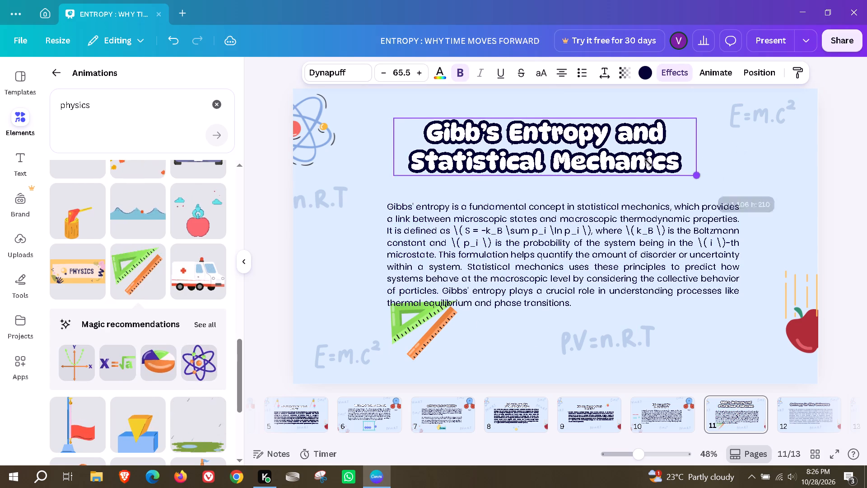
pyautogui.moveTo(648, 163); pyautogui.dragTo(567, 154)
pyautogui.moveTo(489, 134); pyautogui.dragTo(567, 166)
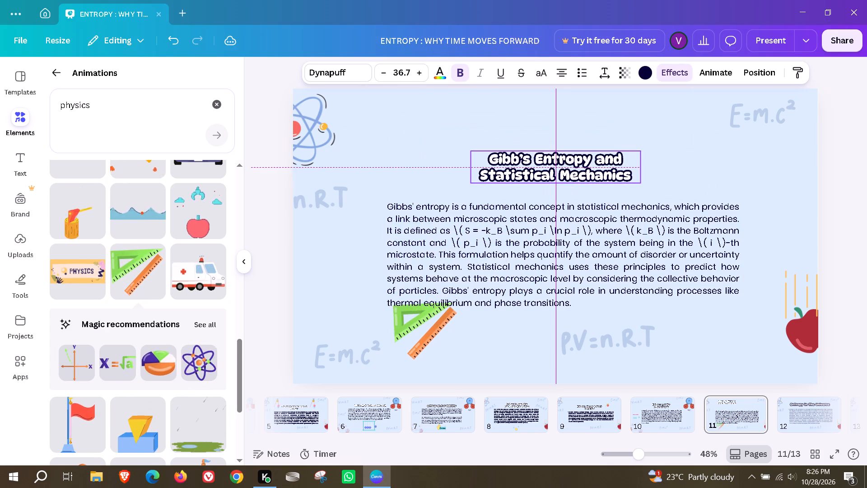
pyautogui.moveTo(567, 166); pyautogui.dragTo(567, 158)
pyautogui.moveTo(574, 240); pyautogui.dragTo(572, 230)
# Place the set square and ruler animation below page 11's paragraph, between the E=m.c² and P.V=n.R.T formulas.
pyautogui.moveTo(427, 329); pyautogui.dragTo(458, 340)
pyautogui.click(524, 345)
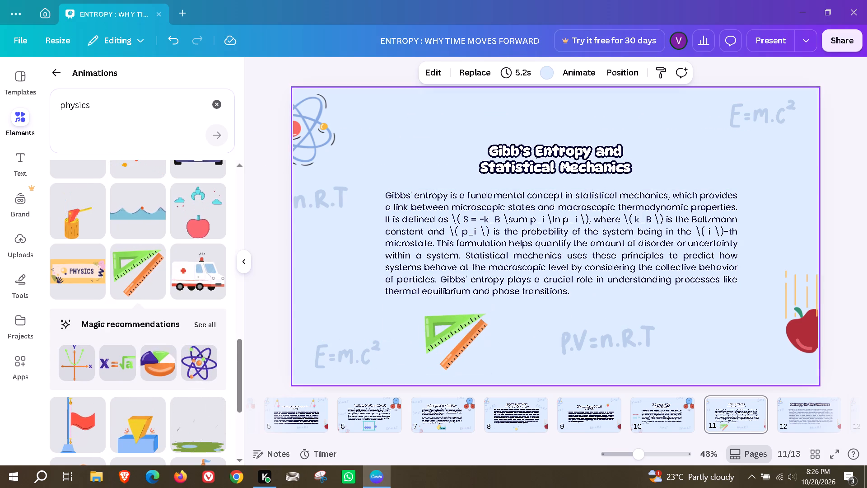
# On page 12, shrink the "Entropy in the Universe" title and centre it just above the paragraph.
pyautogui.scroll(-3, 722, 397)
pyautogui.click(676, 418)
pyautogui.click(635, 159)
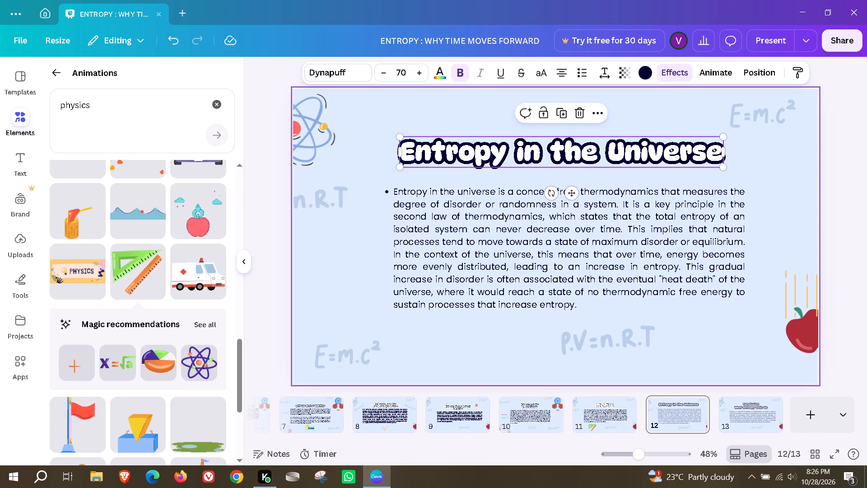
pyautogui.moveTo(722, 169); pyautogui.dragTo(591, 169)
pyautogui.moveTo(551, 141); pyautogui.dragTo(606, 159)
pyautogui.click(601, 229)
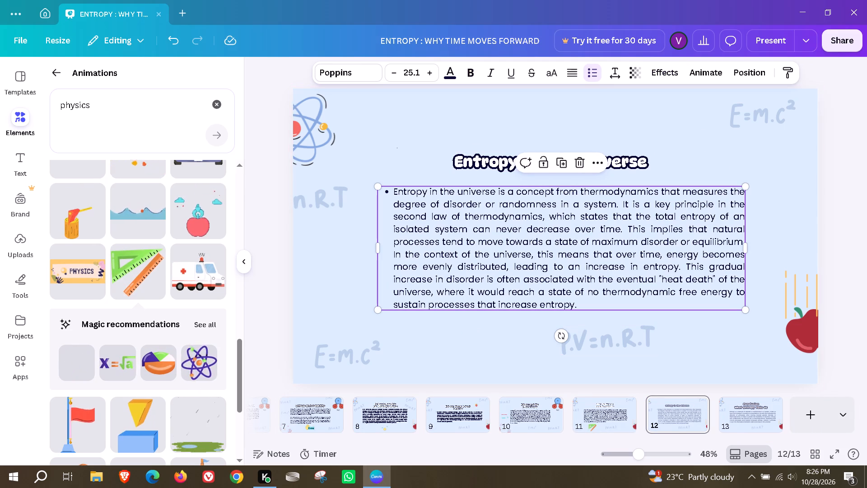
# Add the three-ball molecule animation to page 12, shrink it, and place it below the paragraph between the two formulas.
pyautogui.scroll(-2, 134, 351)
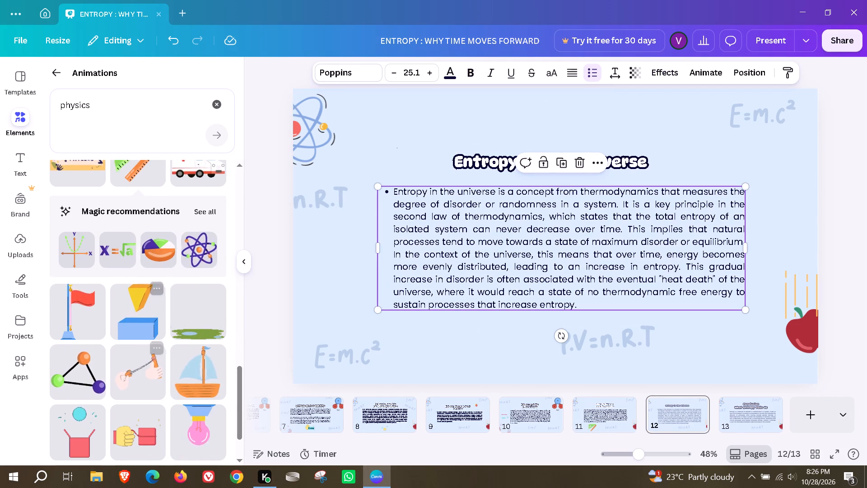
pyautogui.scroll(-1, 146, 376)
pyautogui.moveTo(87, 319); pyautogui.dragTo(349, 235)
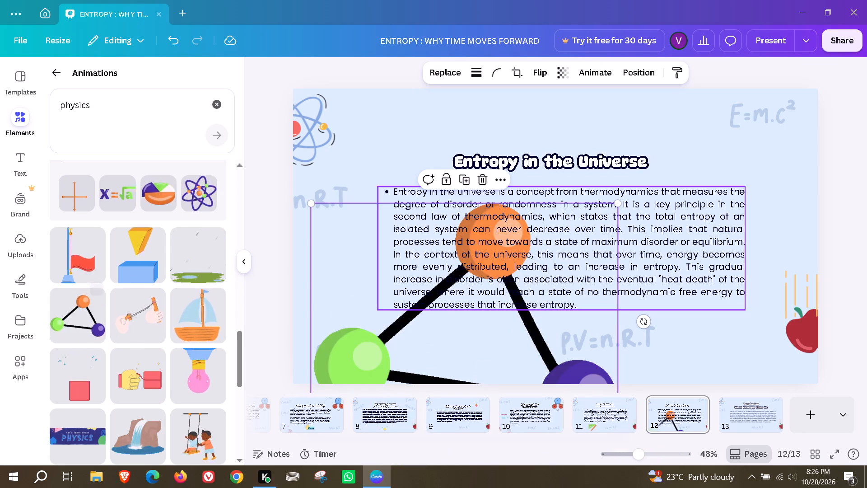
pyautogui.moveTo(618, 206); pyautogui.dragTo(438, 375)
pyautogui.moveTo(373, 375); pyautogui.dragTo(398, 361)
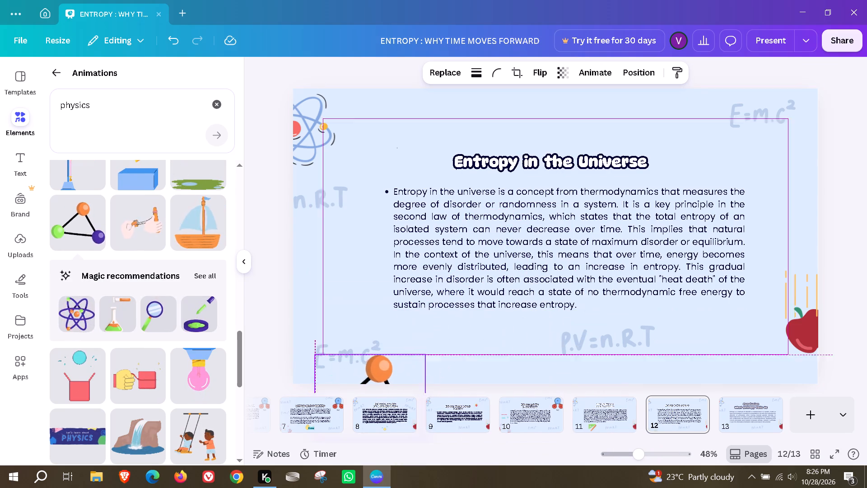
pyautogui.moveTo(398, 361); pyautogui.dragTo(477, 302)
pyautogui.moveTo(531, 286); pyautogui.dragTo(487, 319)
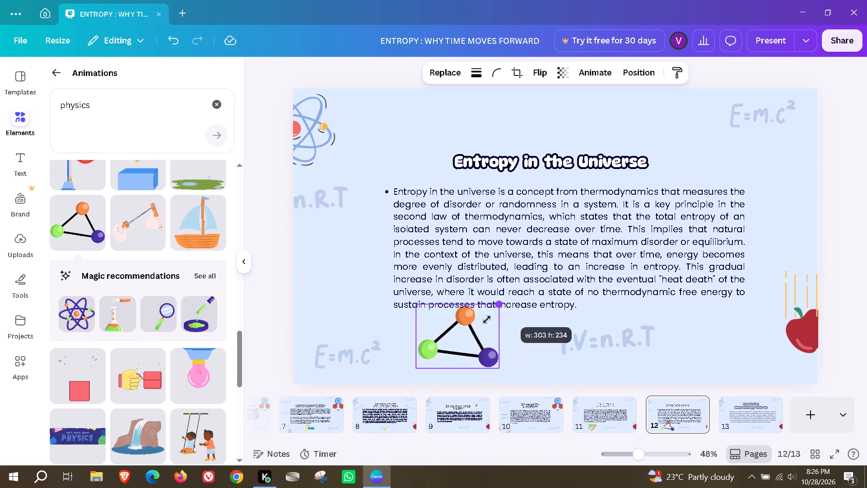
pyautogui.moveTo(487, 319); pyautogui.dragTo(485, 321)
pyautogui.moveTo(483, 317); pyautogui.dragTo(471, 327)
pyautogui.moveTo(457, 340); pyautogui.dragTo(466, 338)
pyautogui.click(533, 362)
# On page 13, shrink the Conclusion title to 52.1 pt, centre it, and move the paragraph up slightly beneath it.
pyautogui.scroll(-2, 709, 414)
pyautogui.click(738, 414)
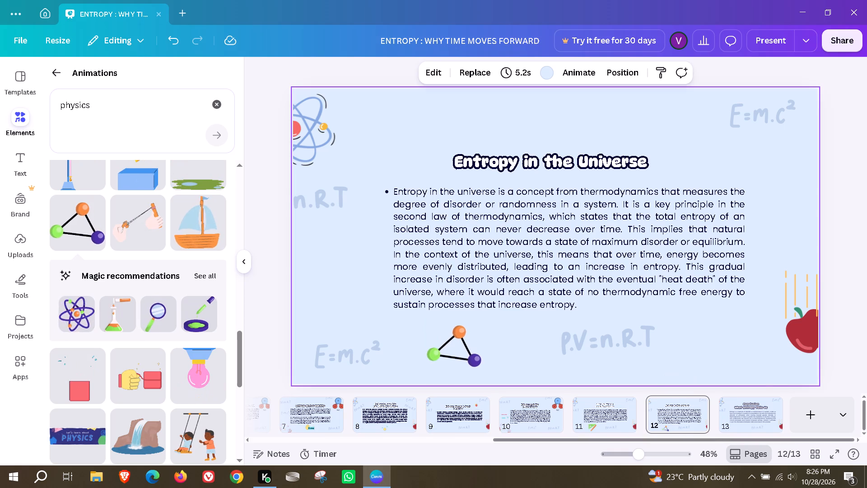
pyautogui.click(601, 169)
pyautogui.moveTo(701, 194); pyautogui.dragTo(653, 174)
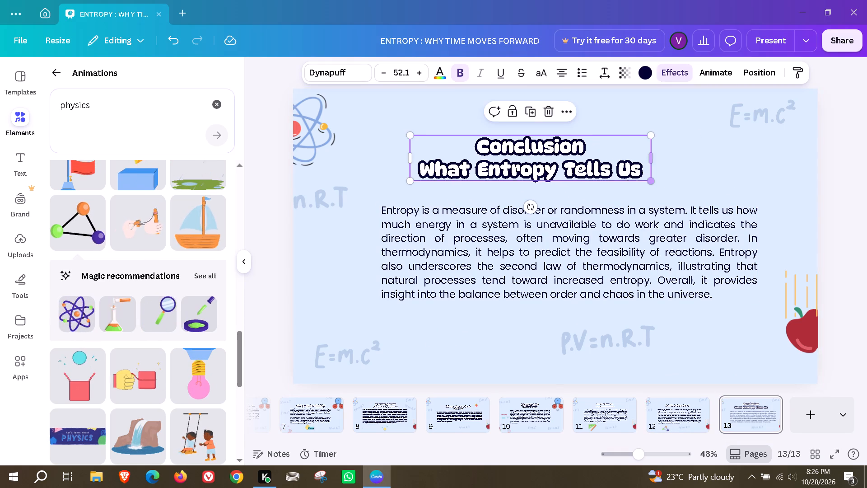
pyautogui.moveTo(587, 166); pyautogui.dragTo(615, 173)
pyautogui.moveTo(604, 263); pyautogui.dragTo(604, 256)
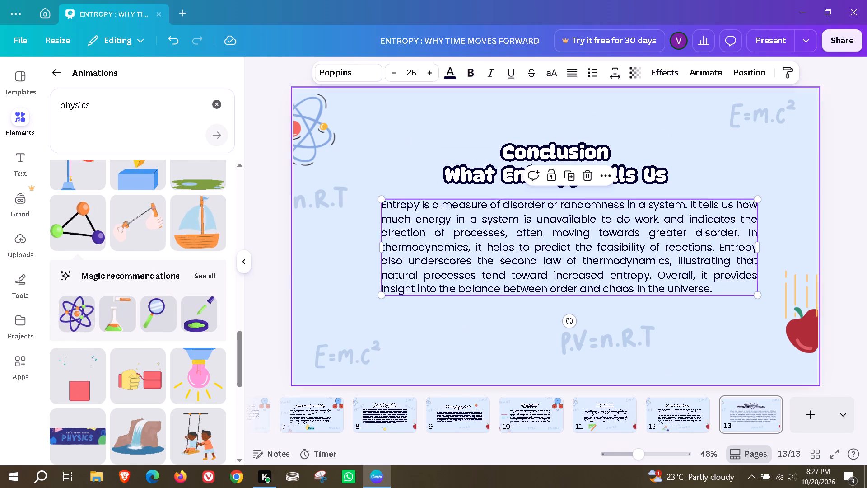
# On page 13, shift the lower P.V=n.R.T formula right, and bring the cut-off one fully onto the page, tilted upward beside the title.
pyautogui.moveTo(594, 349); pyautogui.dragTo(630, 349)
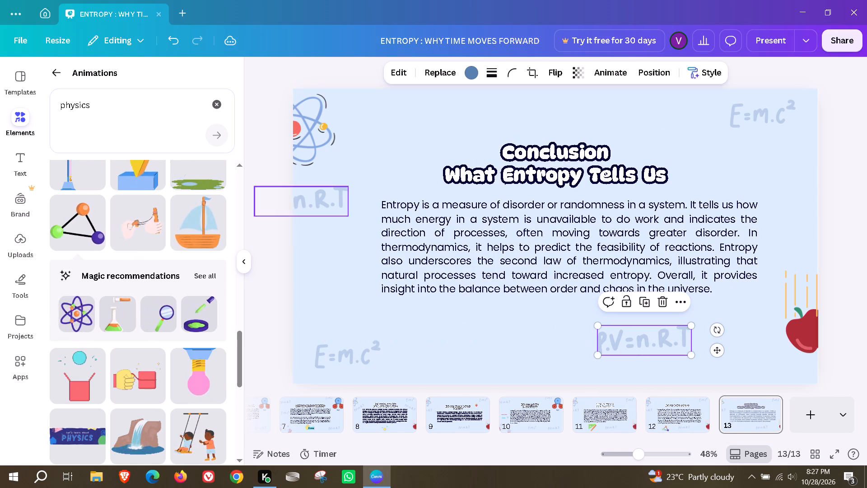
pyautogui.moveTo(312, 202); pyautogui.dragTo(374, 186)
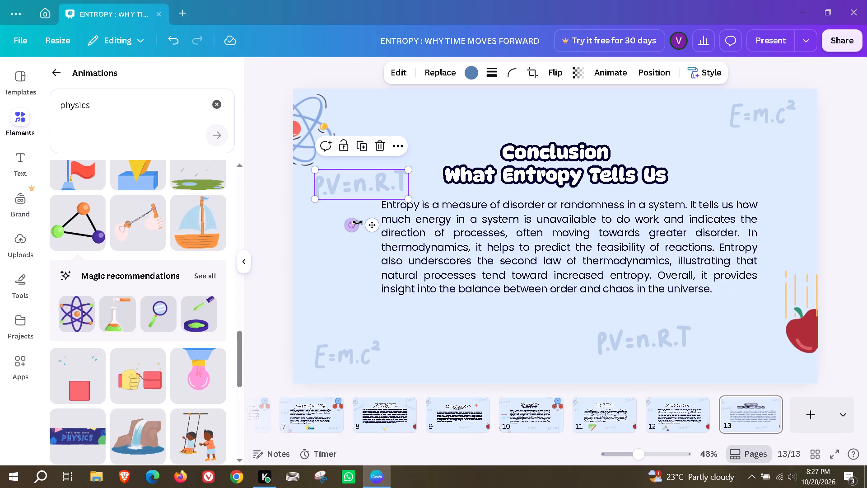
pyautogui.moveTo(351, 224); pyautogui.dragTo(439, 308)
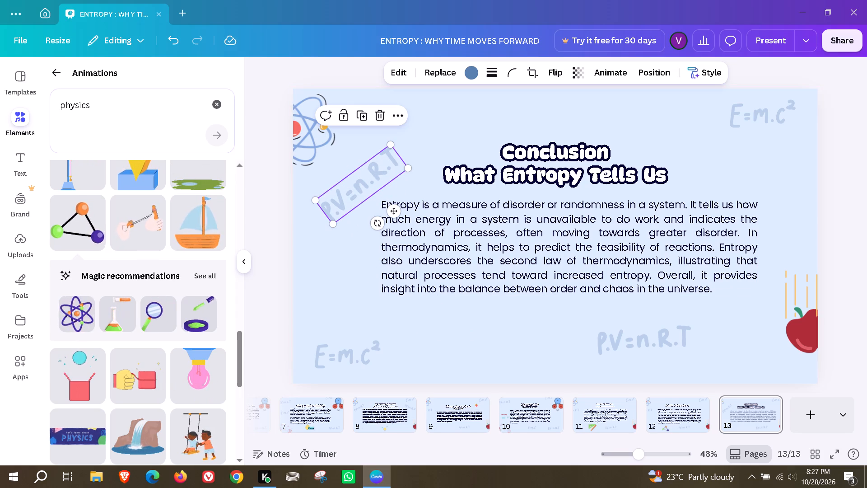
# Add the "Let's learn about PHYSICS" banner animation to page 13, shrink it, and place it below the paragraph between the two formulas.
pyautogui.scroll(-3, 168, 355)
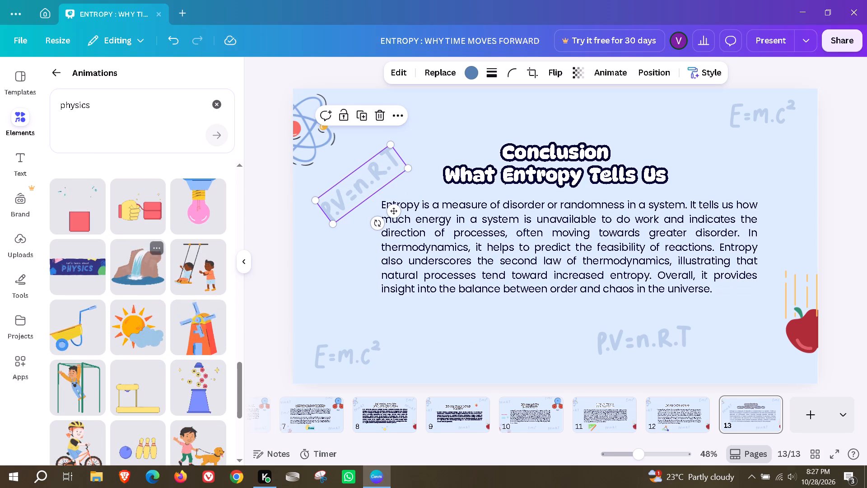
pyautogui.moveTo(71, 272); pyautogui.dragTo(341, 296)
pyautogui.moveTo(786, 261); pyautogui.dragTo(771, 268)
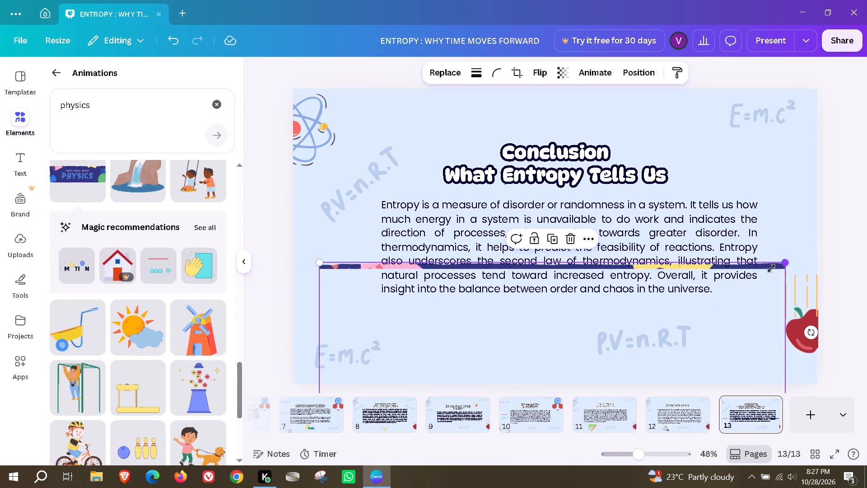
pyautogui.moveTo(771, 268); pyautogui.dragTo(551, 307)
pyautogui.moveTo(448, 357); pyautogui.dragTo(472, 310)
pyautogui.moveTo(480, 332); pyautogui.dragTo(480, 351)
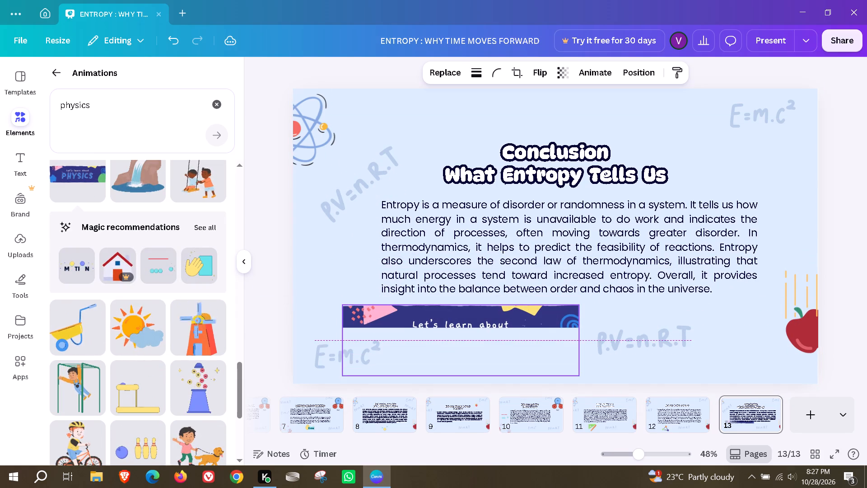
pyautogui.moveTo(480, 351); pyautogui.dragTo(481, 351)
pyautogui.moveTo(580, 304); pyautogui.dragTo(466, 352)
pyautogui.moveTo(415, 363); pyautogui.dragTo(467, 355)
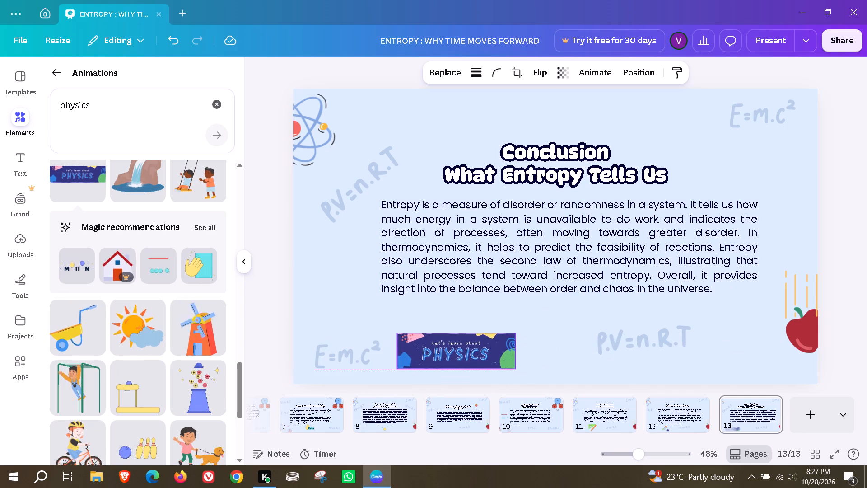
# On page 13, enlarge the "Let's learn about PHYSICS" banner slightly and move it up and across, between the two lower formulas.
pyautogui.moveTo(467, 355); pyautogui.dragTo(486, 345)
pyautogui.click(480, 344)
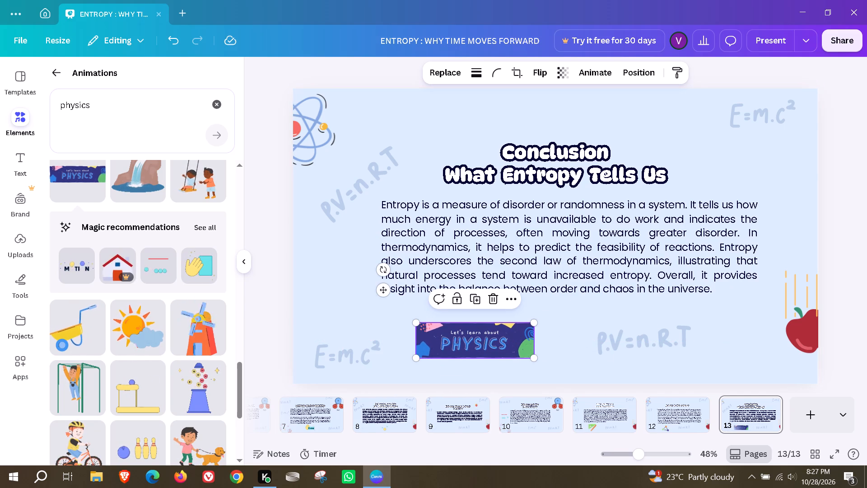
pyautogui.click(531, 353)
pyautogui.moveTo(535, 360); pyautogui.dragTo(550, 371)
pyautogui.moveTo(494, 345); pyautogui.dragTo(496, 339)
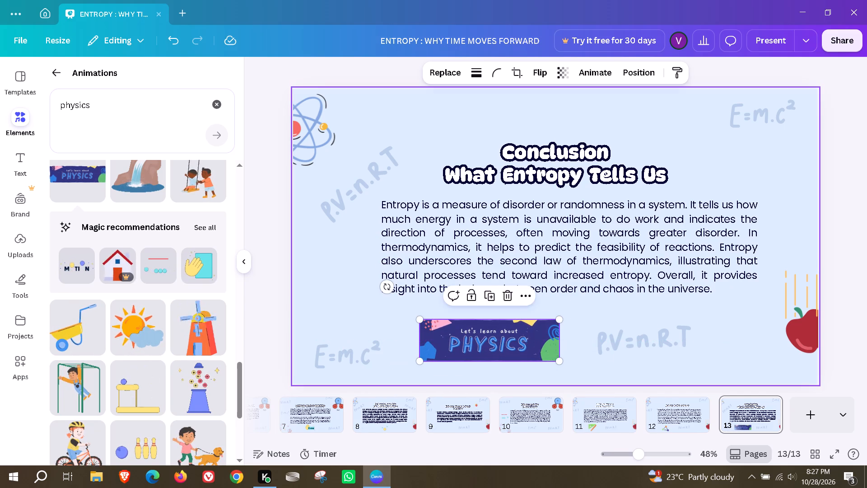
pyautogui.click(606, 363)
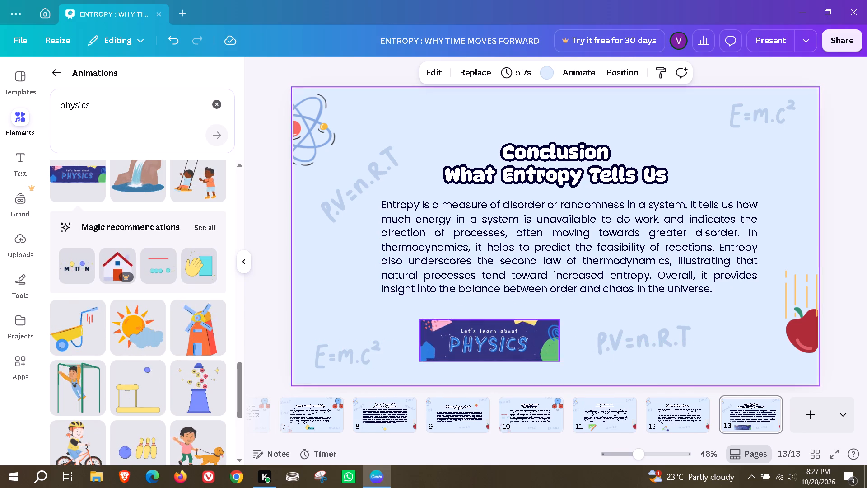
# On page 12, bring the cut-off P.V=n.R.T formula fully onto the page, tilted upward beside the "Entropy in the Universe" title.
pyautogui.click(676, 413)
pyautogui.moveTo(333, 207); pyautogui.dragTo(416, 167)
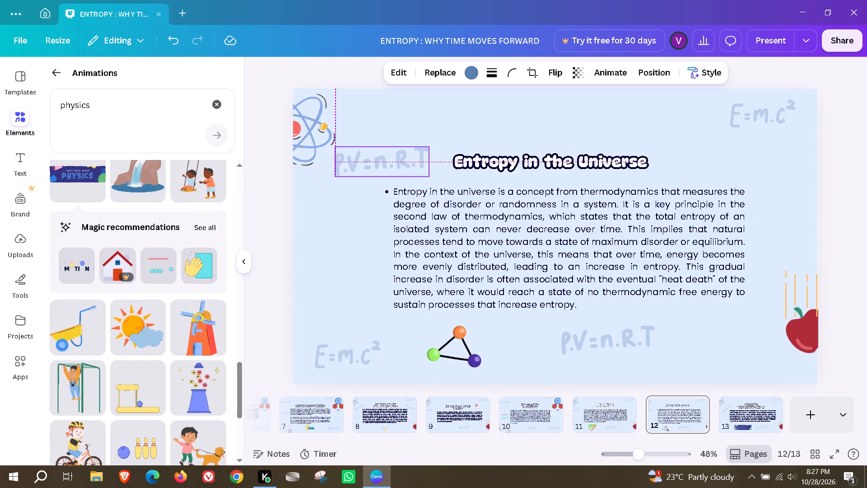
pyautogui.moveTo(416, 167); pyautogui.dragTo(420, 169)
pyautogui.moveTo(375, 202); pyautogui.dragTo(408, 263)
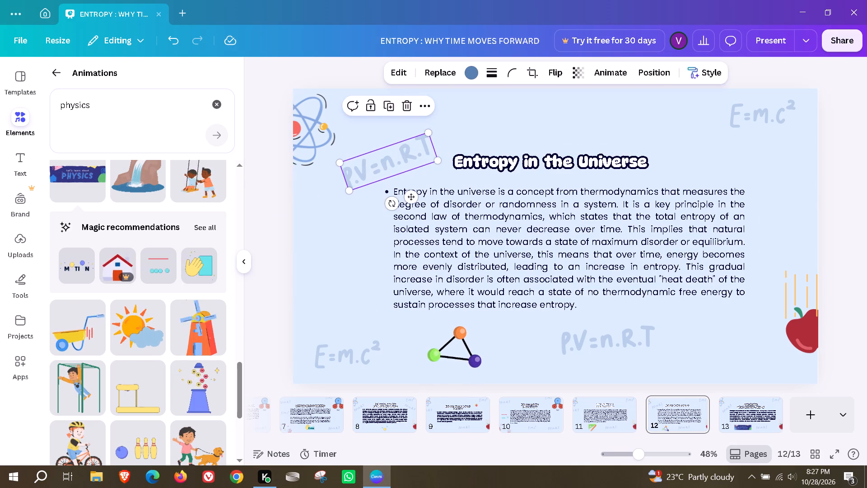
pyautogui.moveTo(389, 168); pyautogui.dragTo(368, 179)
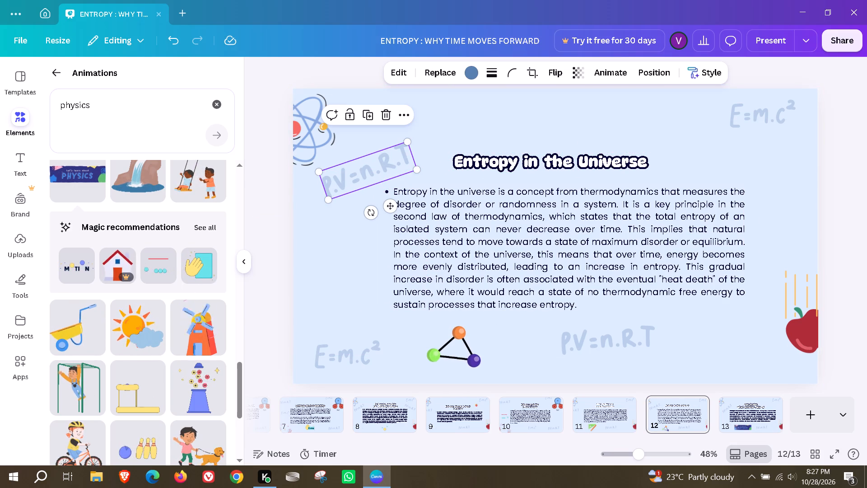
# Move the cut-off falling apple fully onto pages 12, 11, 9 and 8, and the particle-collision graphic fully onto pages 10 and 7.
pyautogui.moveTo(816, 324); pyautogui.dragTo(790, 334)
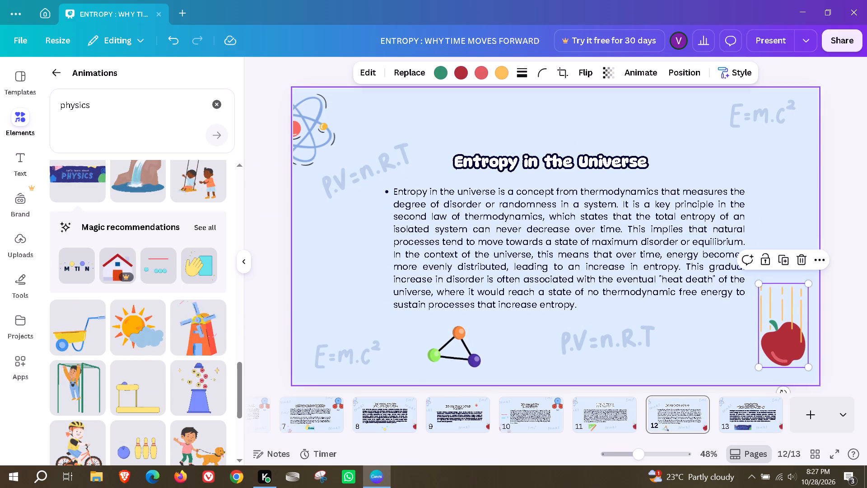
pyautogui.click(593, 413)
pyautogui.moveTo(804, 320); pyautogui.dragTo(774, 326)
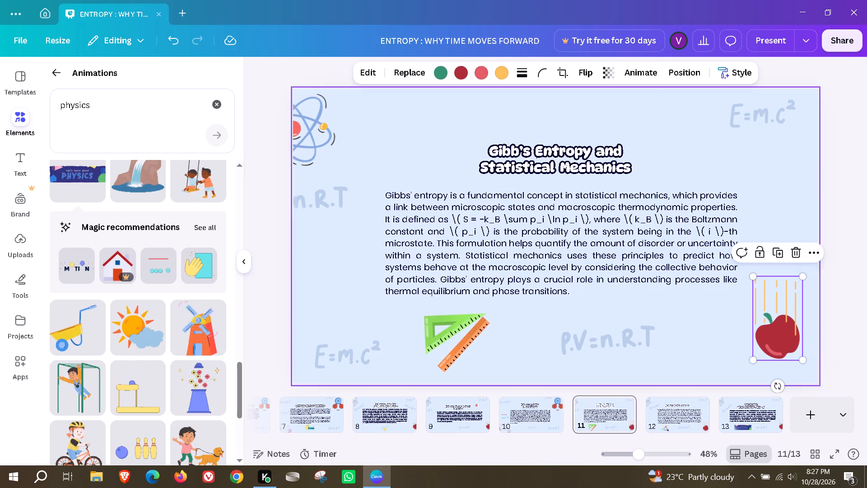
pyautogui.click(529, 422)
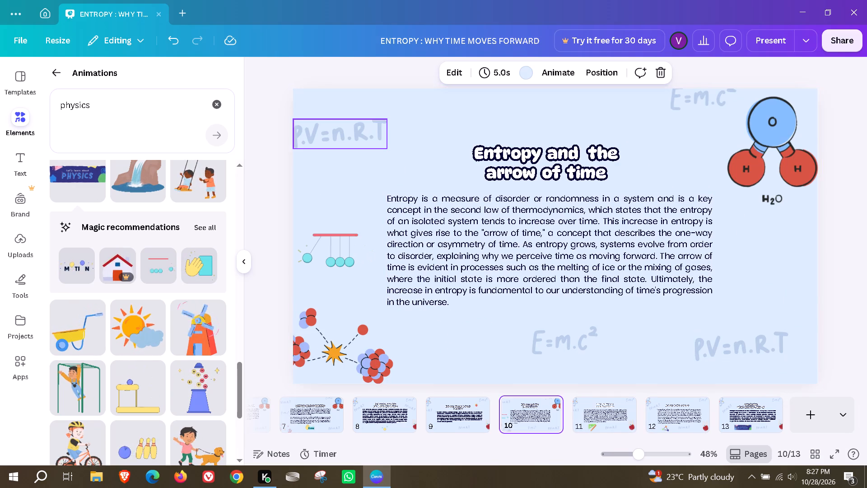
pyautogui.moveTo(347, 364); pyautogui.dragTo(370, 361)
pyautogui.click(462, 421)
pyautogui.moveTo(796, 329); pyautogui.dragTo(785, 331)
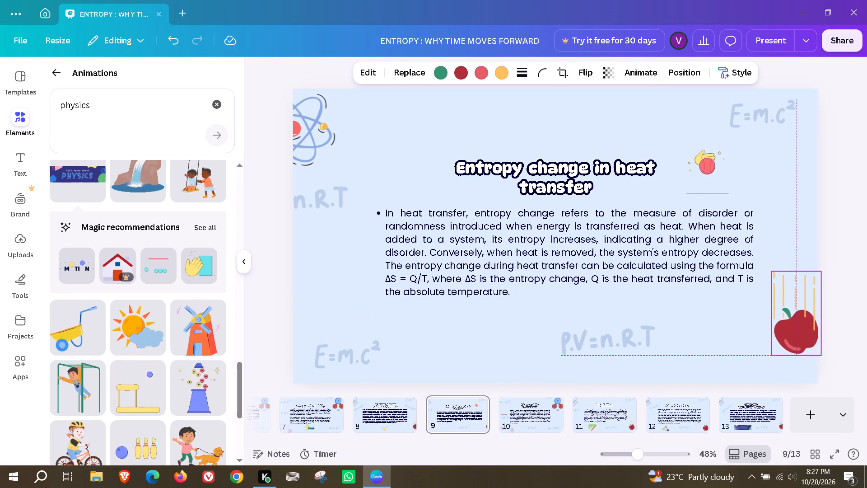
pyautogui.moveTo(785, 331); pyautogui.dragTo(776, 336)
pyautogui.click(402, 412)
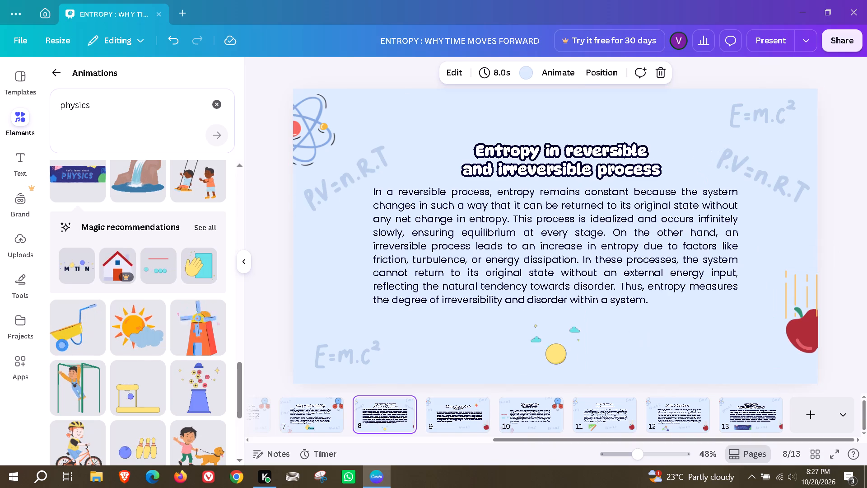
pyautogui.moveTo(794, 322); pyautogui.dragTo(773, 333)
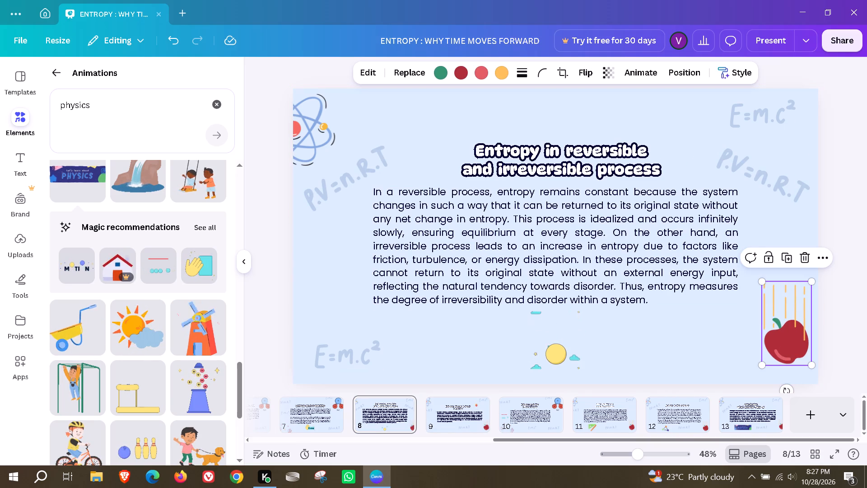
pyautogui.click(332, 405)
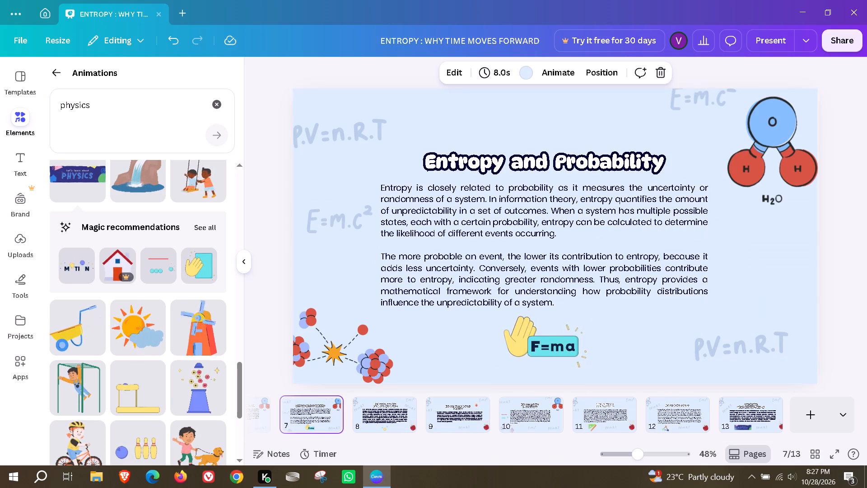
pyautogui.moveTo(347, 366); pyautogui.dragTo(372, 357)
# On page 5, bring the cut-off atom and falling apple graphics fully inside the page.
pyautogui.scroll(1, 311, 421)
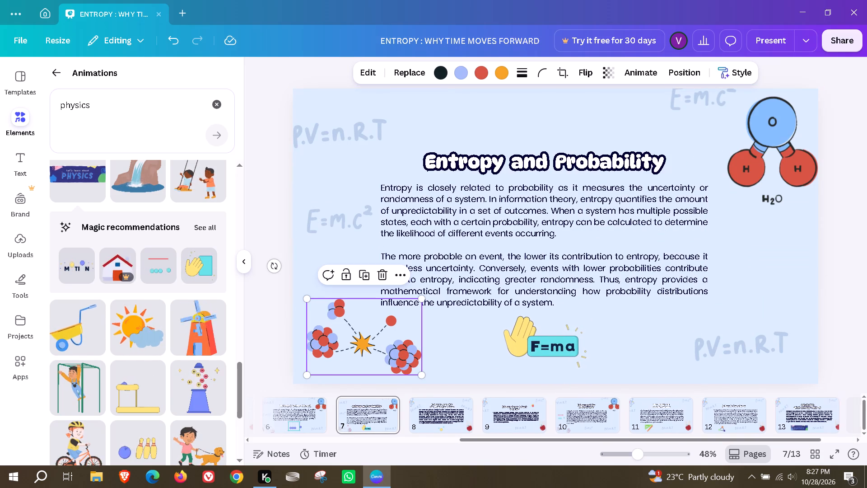
pyautogui.click(304, 411)
pyautogui.scroll(1, 564, 282)
pyautogui.scroll(-1, 482, 266)
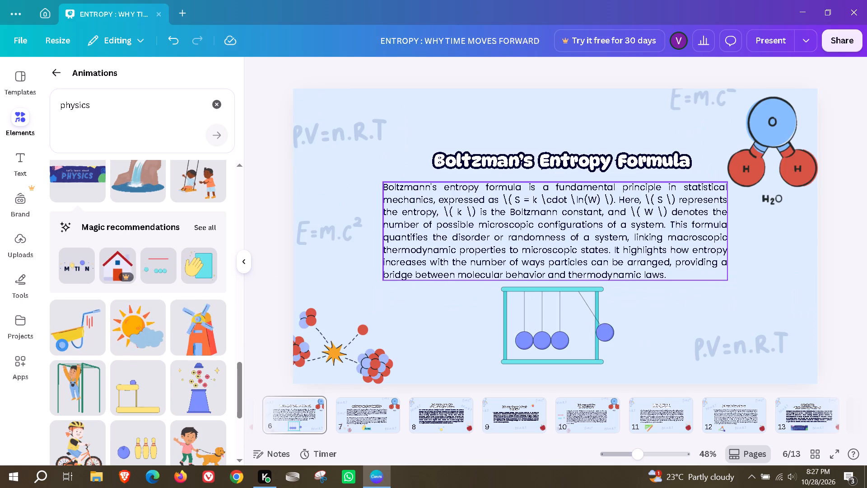
pyautogui.scroll(1, 482, 266)
pyautogui.moveTo(321, 141); pyautogui.dragTo(361, 146)
pyautogui.moveTo(800, 331); pyautogui.dragTo(764, 347)
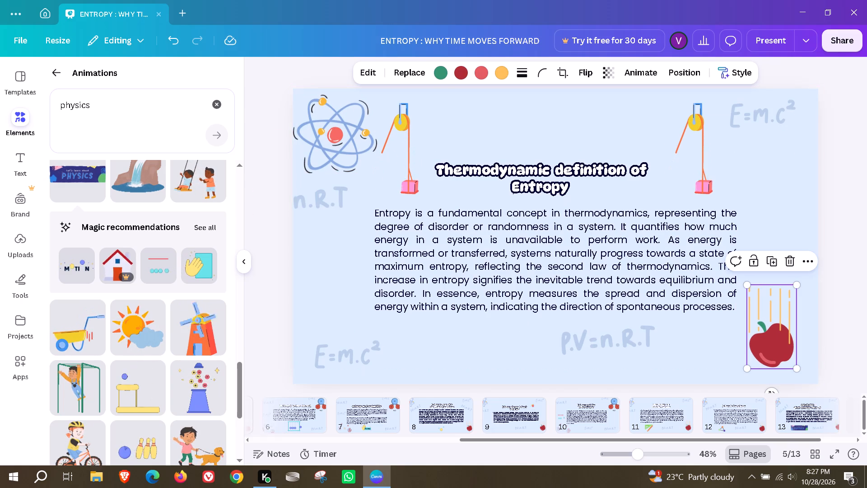
# On page 8, bring the cut-off atom graphic onto the page and shrink it to sit above the tilted P.V=n.R.T formula.
pyautogui.click(422, 422)
pyautogui.moveTo(321, 140); pyautogui.dragTo(352, 138)
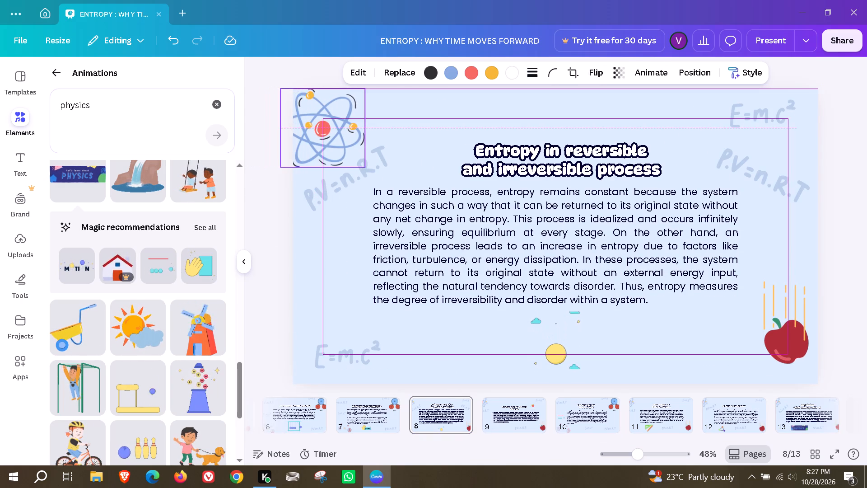
pyautogui.moveTo(352, 138); pyautogui.dragTo(358, 139)
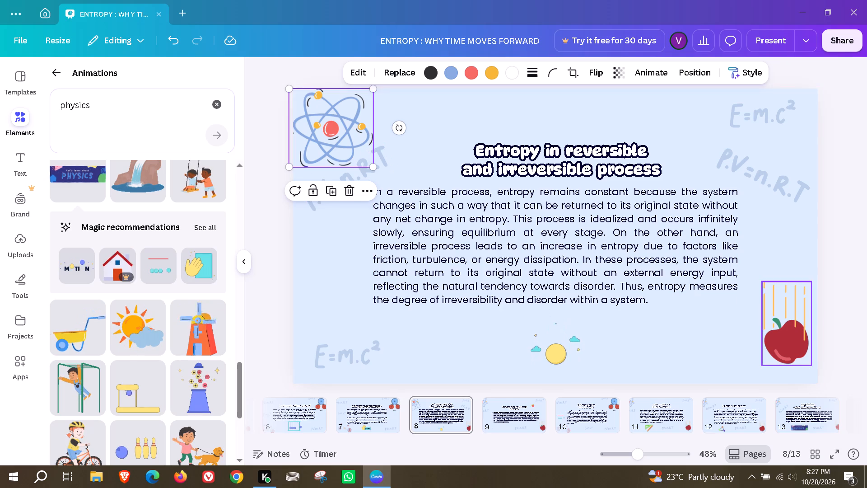
pyautogui.moveTo(372, 167); pyautogui.dragTo(353, 146)
pyautogui.moveTo(339, 130); pyautogui.dragTo(340, 137)
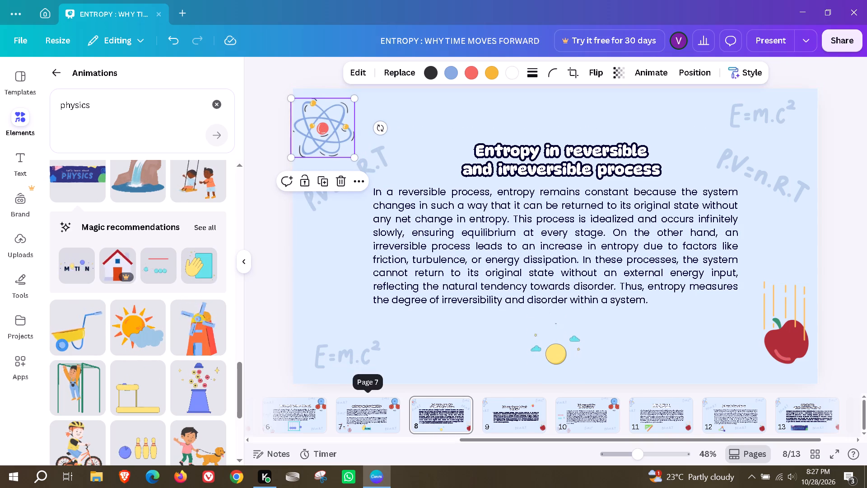
# Move the cut-off particle-collision graphic fully inside the lower corner of page 6 and of page 4.
pyautogui.click(361, 419)
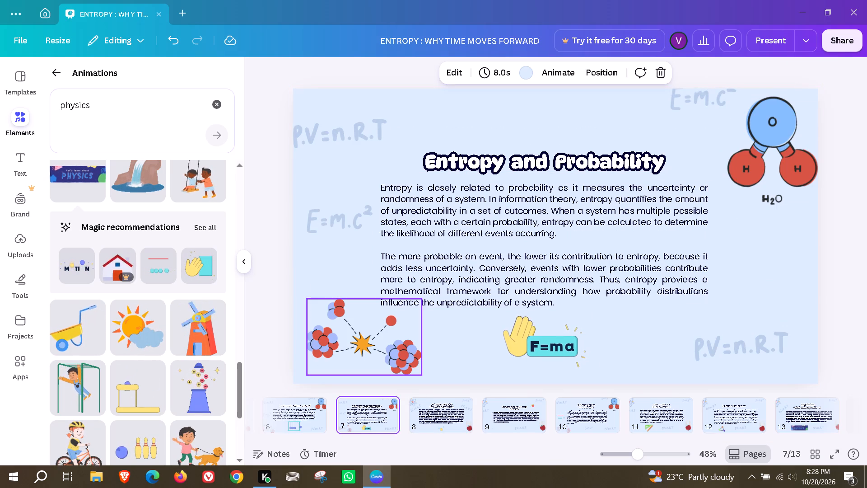
pyautogui.click(311, 427)
pyautogui.moveTo(350, 352); pyautogui.dragTo(375, 344)
pyautogui.click(312, 424)
pyautogui.scroll(2, 312, 424)
pyautogui.click(355, 420)
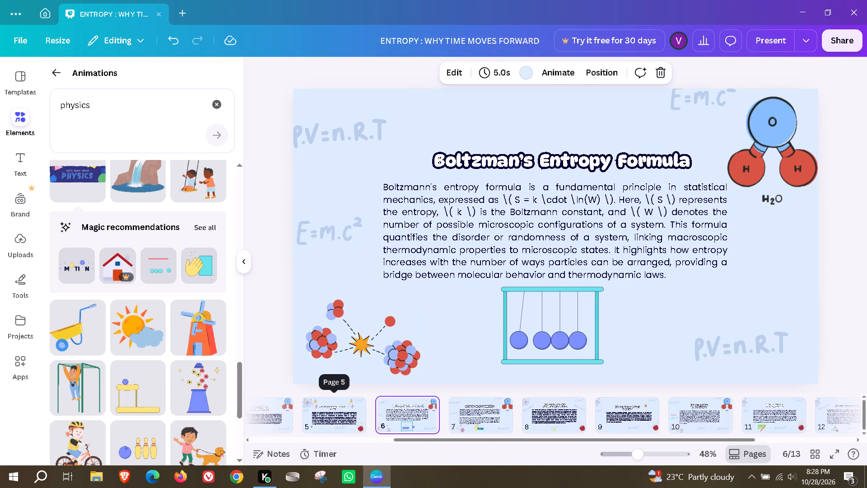
pyautogui.scroll(1, 337, 421)
pyautogui.click(337, 420)
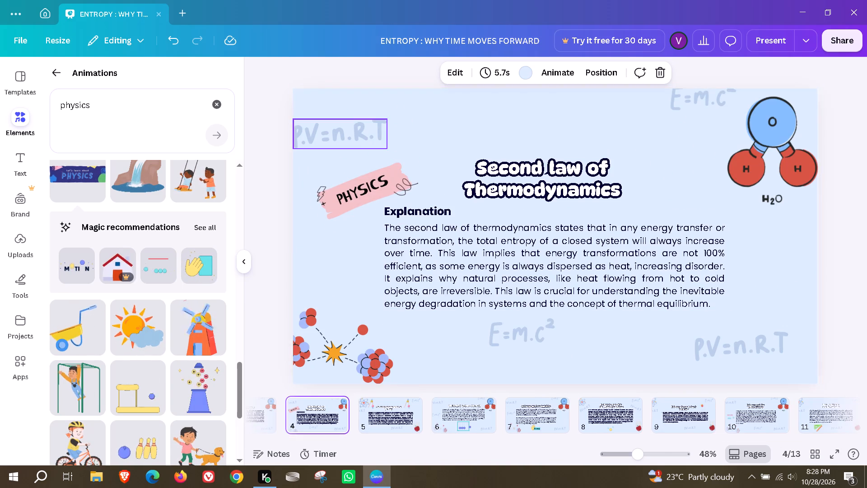
pyautogui.moveTo(345, 359); pyautogui.dragTo(378, 352)
# Move the cut-off particle-collision graphic fully inside the lower corner of page 3 and of page 2.
pyautogui.scroll(2, 317, 424)
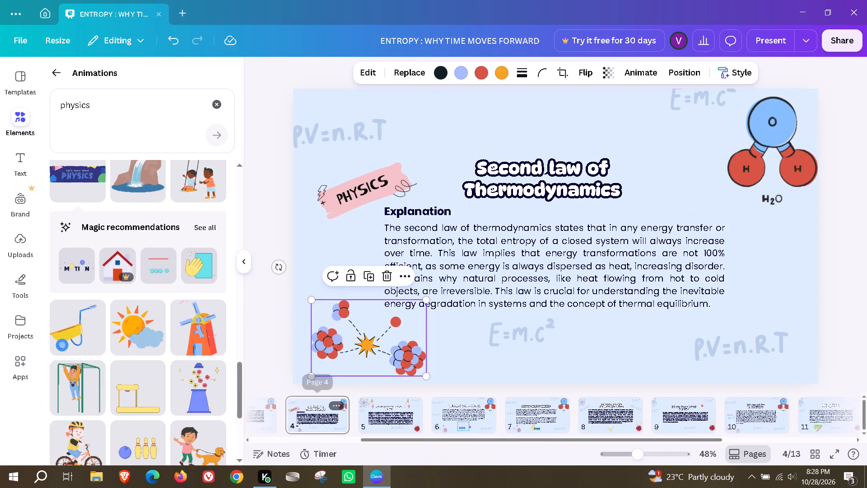
pyautogui.scroll(1, 317, 424)
pyautogui.click(418, 418)
pyautogui.scroll(1, 371, 334)
pyautogui.scroll(-1, 354, 360)
pyautogui.moveTo(354, 347); pyautogui.dragTo(389, 342)
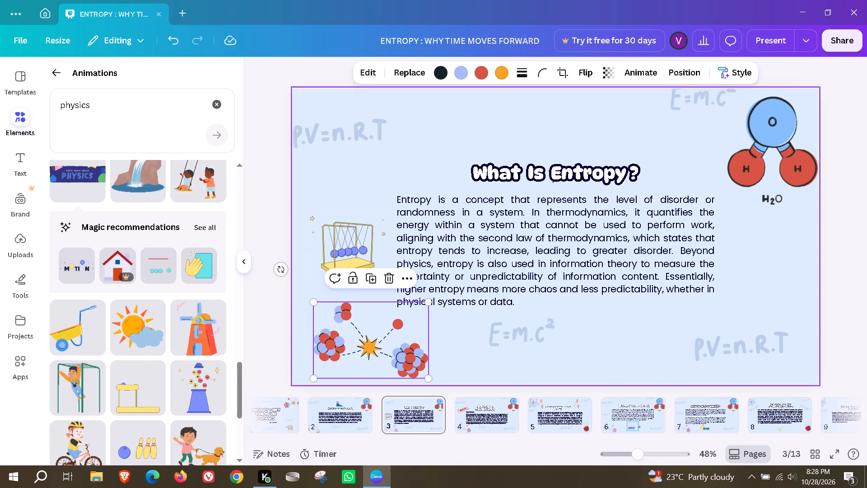
pyautogui.scroll(1, 347, 399)
pyautogui.click(368, 413)
pyautogui.moveTo(354, 349); pyautogui.dragTo(381, 343)
# On page 1, bring the atom graphic and the swinging-ball pendulum fully inside the page.
pyautogui.click(296, 417)
pyautogui.moveTo(335, 296); pyautogui.dragTo(366, 287)
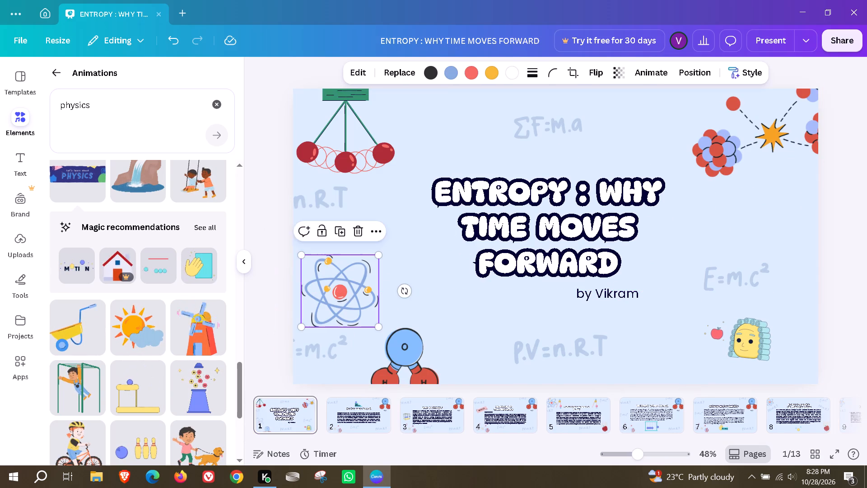
pyautogui.moveTo(360, 147); pyautogui.dragTo(364, 155)
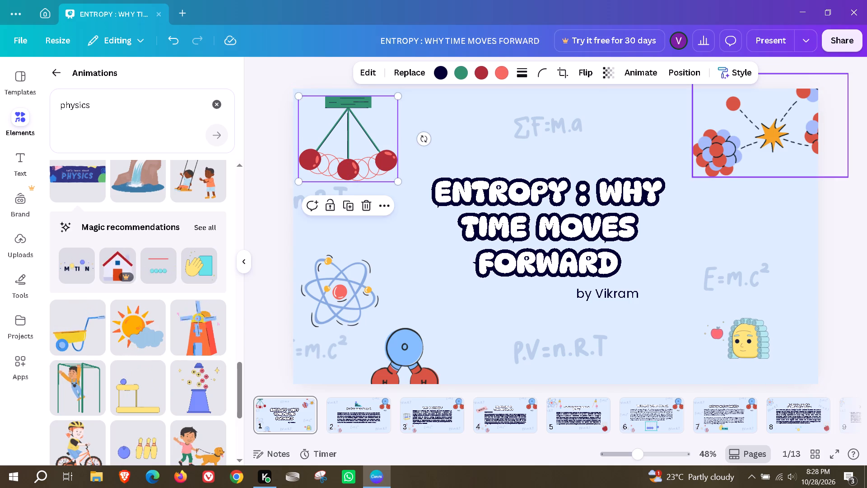
# On page 1, bring the particle-collision graphic fully into the upper corner and shrink it to clear the title.
pyautogui.moveTo(775, 146); pyautogui.dragTo(737, 167)
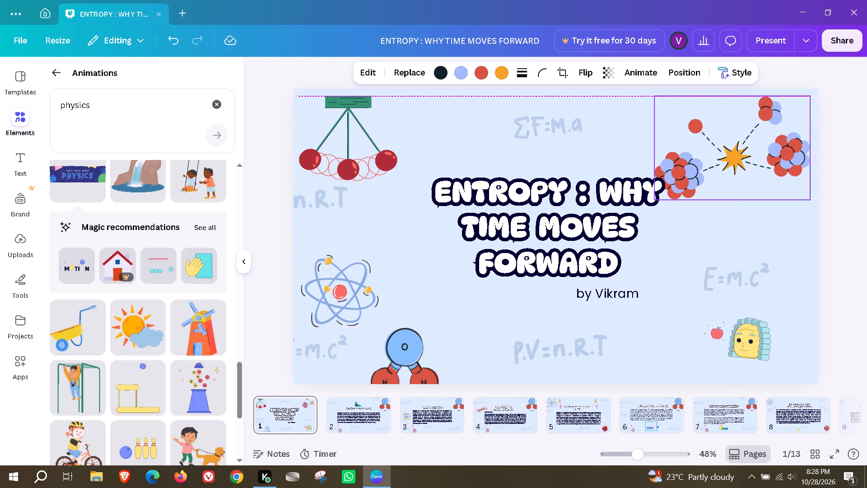
pyautogui.moveTo(737, 167); pyautogui.dragTo(742, 165)
pyautogui.moveTo(660, 197); pyautogui.dragTo(681, 191)
pyautogui.moveTo(734, 160); pyautogui.dragTo(733, 164)
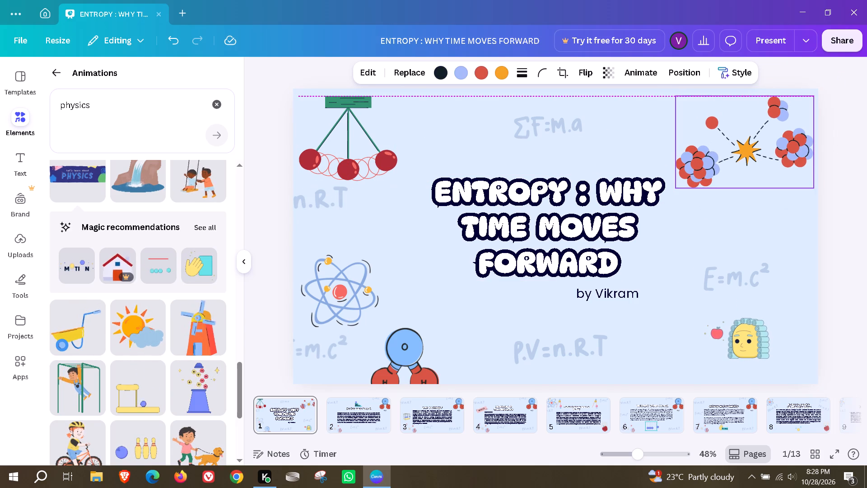
pyautogui.moveTo(733, 164); pyautogui.dragTo(732, 164)
# On page 1, move the cut-off H2O molecule up so it sits fully on the page beside the atom.
pyautogui.moveTo(396, 364); pyautogui.dragTo(406, 339)
pyautogui.moveTo(420, 342); pyautogui.dragTo(425, 329)
pyautogui.click(526, 314)
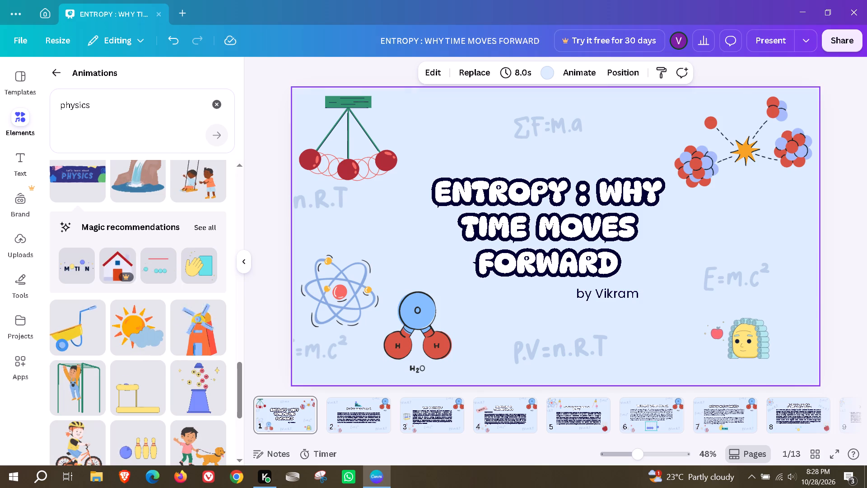
# Download all pages of the presentation as a PDF with the Digital preset.
pyautogui.scroll(2, 410, 401)
pyautogui.scroll(-10, 560, 451)
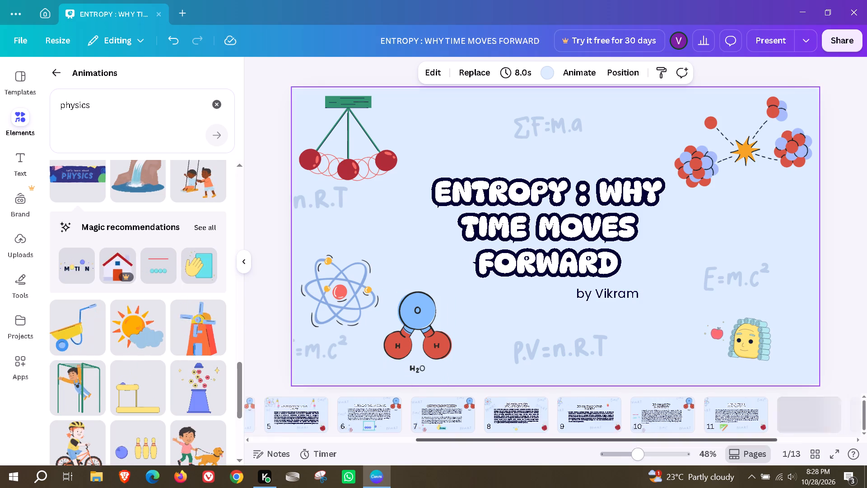
pyautogui.scroll(-17, 648, 431)
pyautogui.click(768, 422)
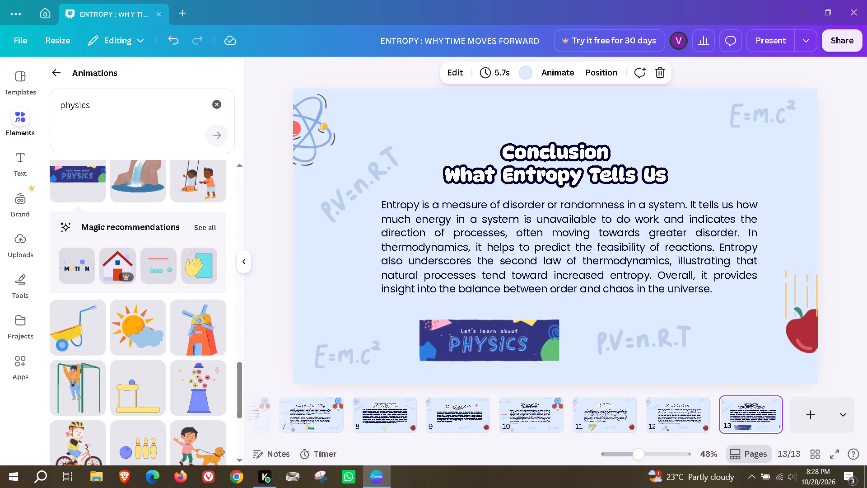
pyautogui.click(835, 43)
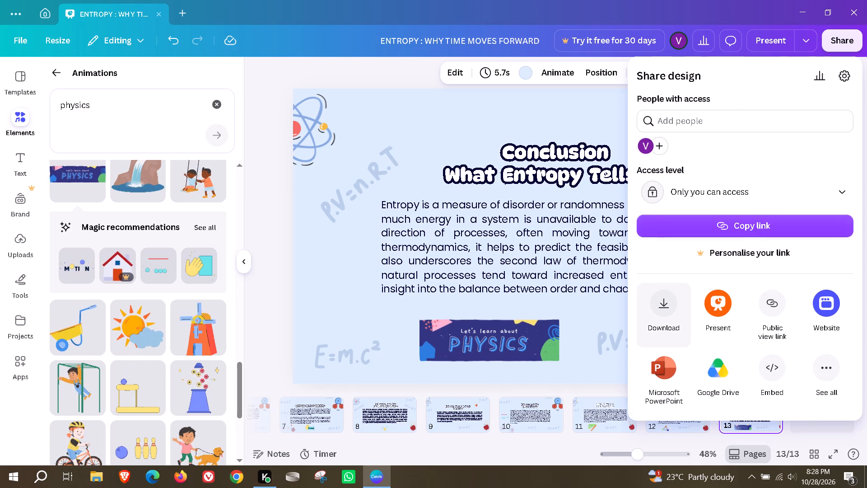
pyautogui.click(674, 302)
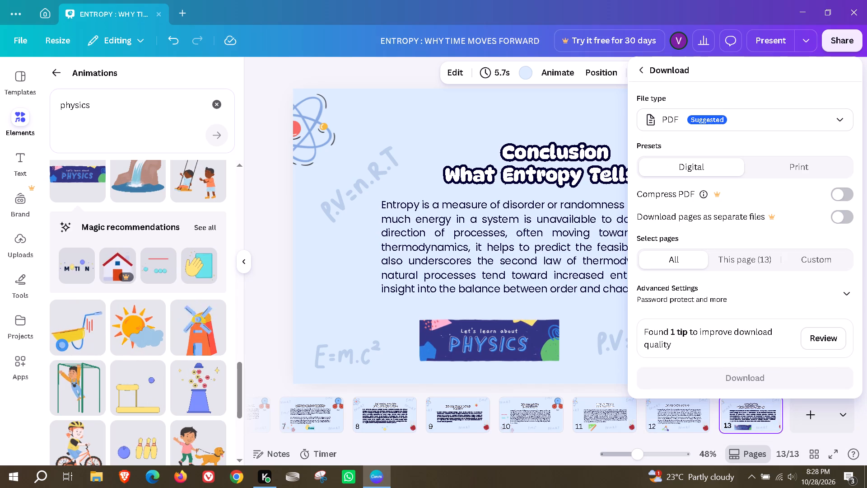
pyautogui.click(713, 377)
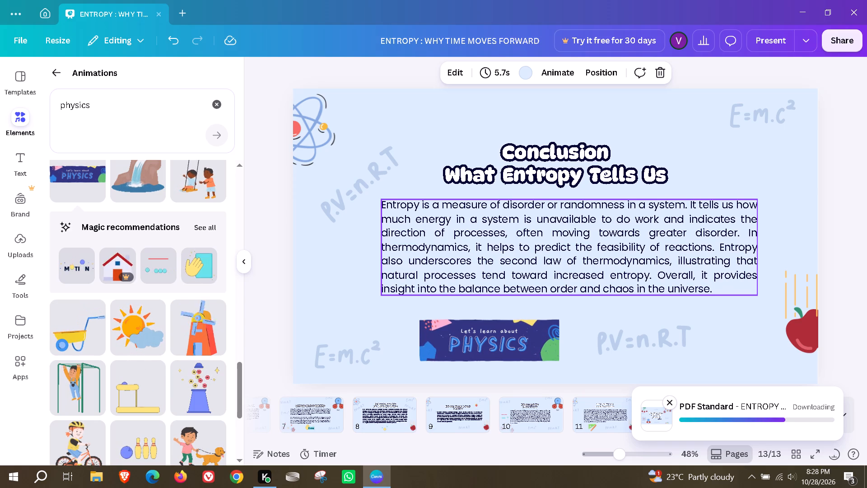
pyautogui.click(344, 251)
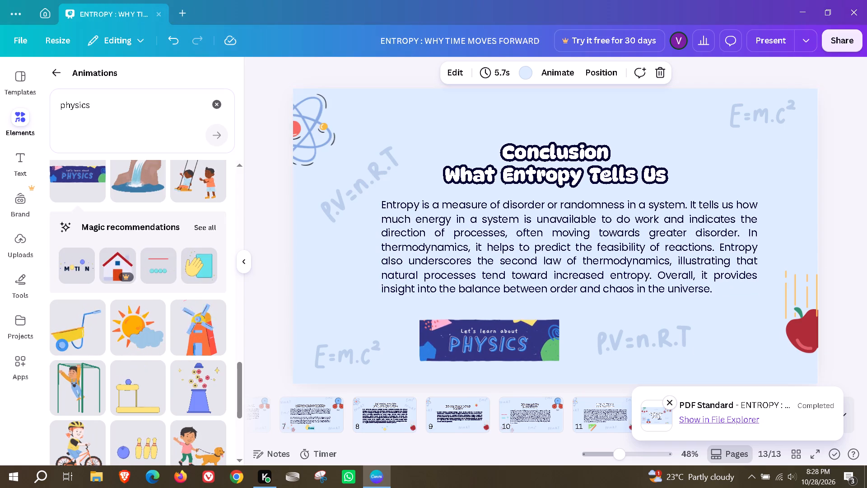
# Start downloading all pages of the presentation as an MP4 video at 1080p quality.
pyautogui.click(846, 49)
pyautogui.click(659, 308)
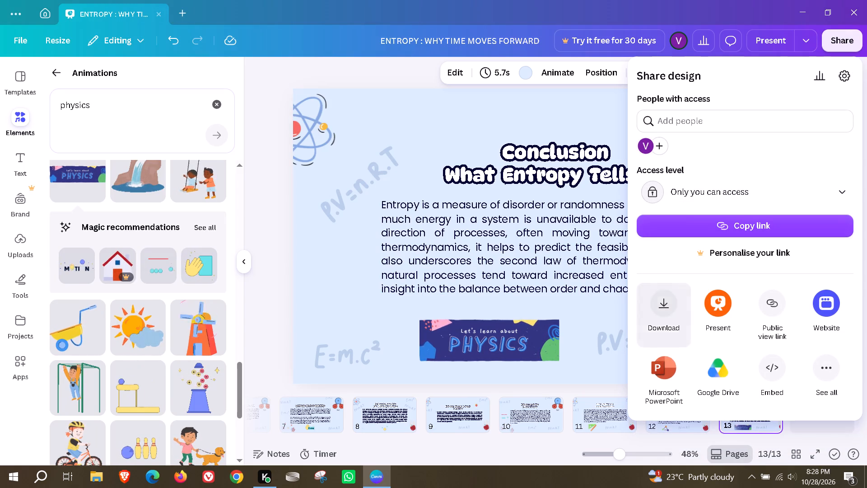
pyautogui.click(714, 120)
pyautogui.click(684, 222)
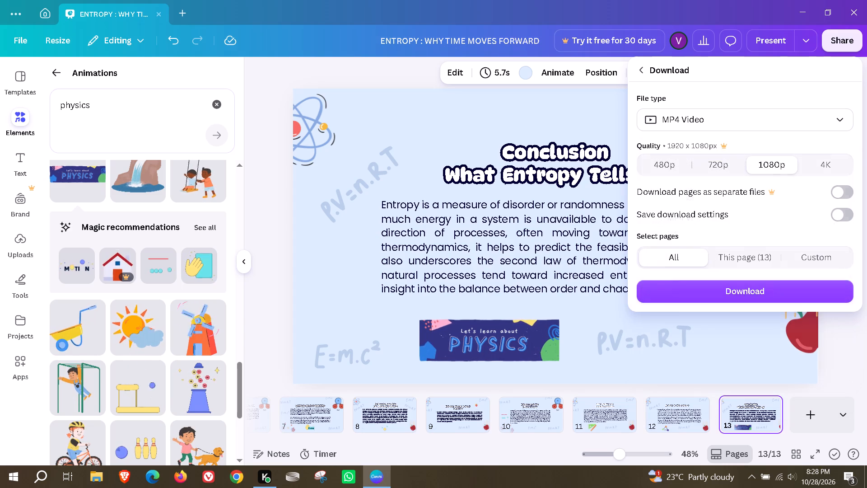
pyautogui.click(748, 293)
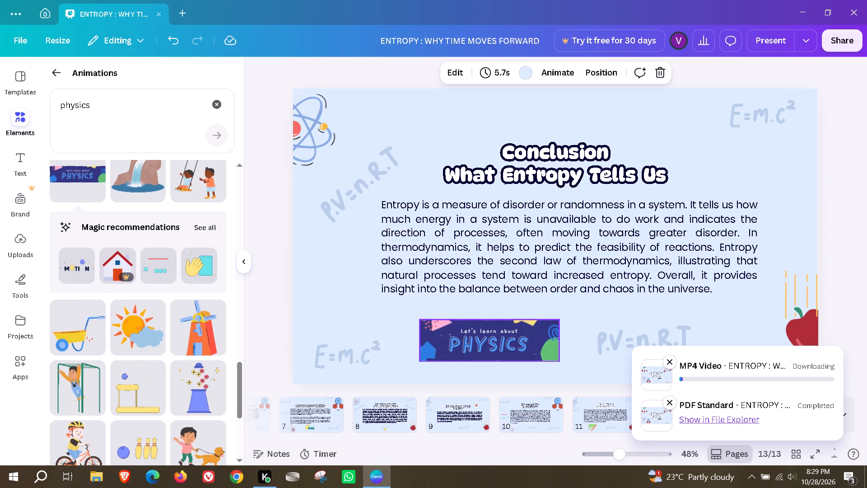
# Review the content and graphics of pages 6 to 13, followed by the opening pages 1 to 3.
pyautogui.scroll(2, 370, 424)
pyautogui.click(331, 422)
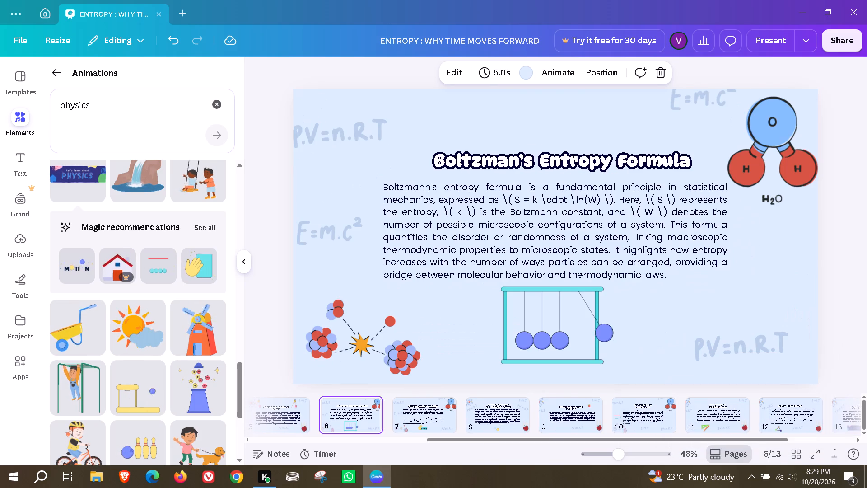
pyautogui.click(446, 422)
pyautogui.click(509, 419)
pyautogui.click(559, 410)
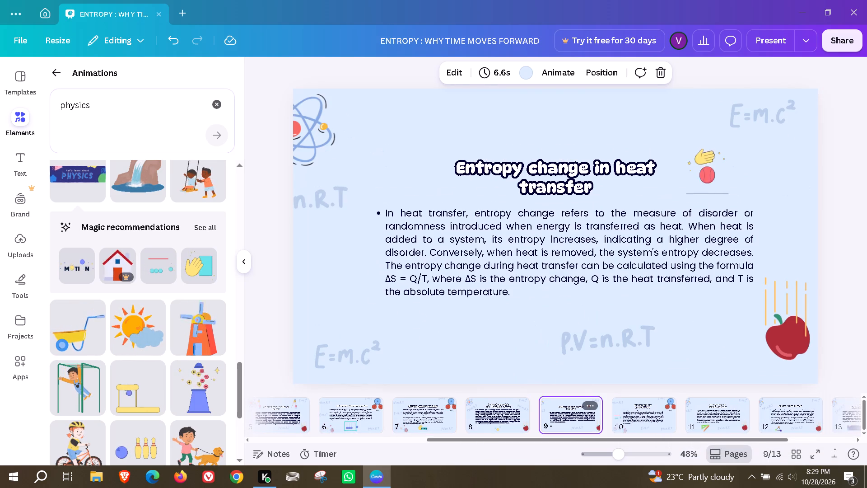
pyautogui.click(625, 422)
pyautogui.click(702, 425)
pyautogui.scroll(-2, 734, 419)
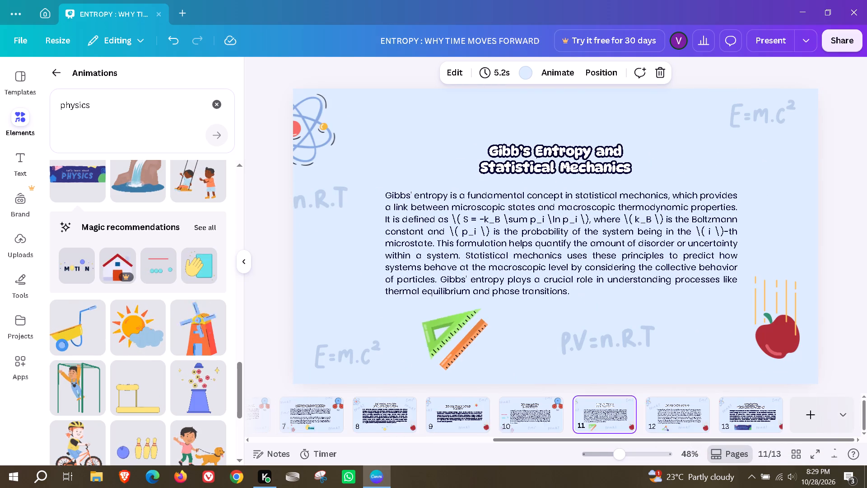
pyautogui.click(689, 413)
pyautogui.click(744, 413)
pyautogui.scroll(15, 581, 415)
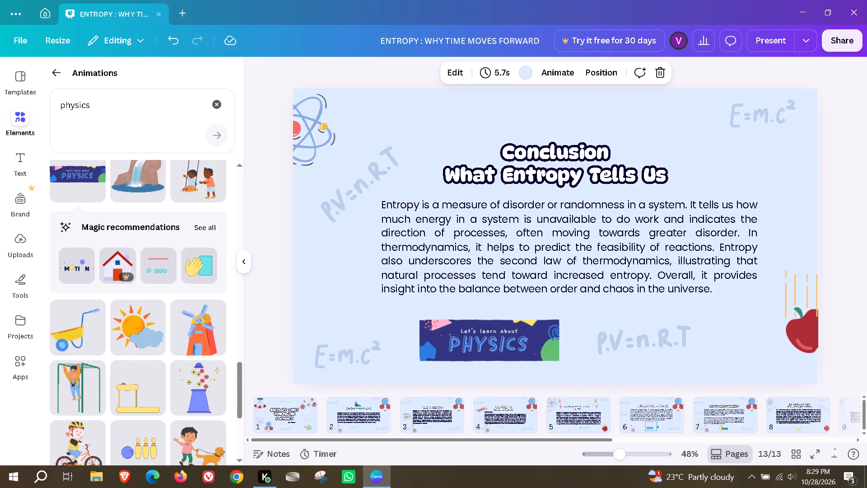
pyautogui.click(276, 408)
pyautogui.click(354, 412)
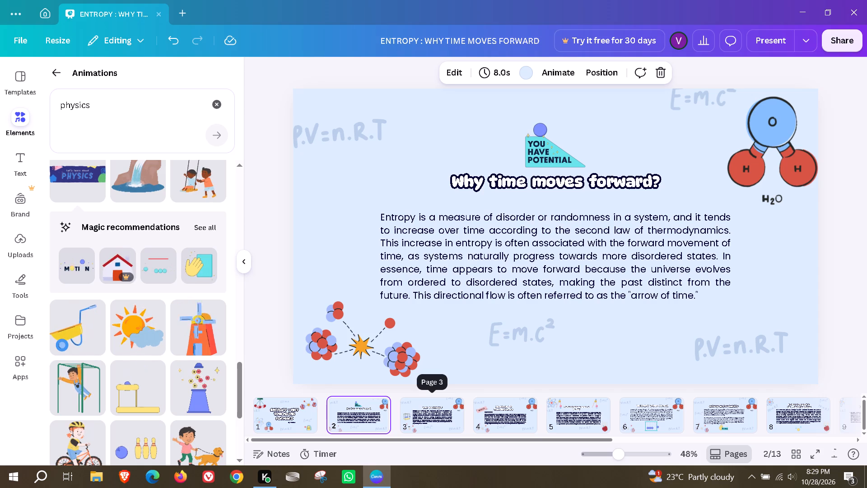
pyautogui.click(429, 416)
pyautogui.click(509, 420)
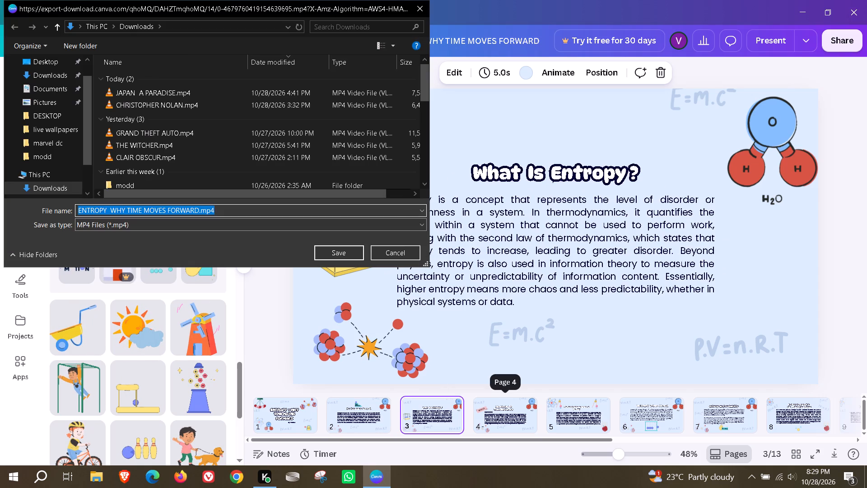
# Save the exported video in the Downloads folder as "ENTROPY WHY TIME MOVES FORWARD.mp4".
pyautogui.click(341, 251)
# Look through pages 4 to 9 to check their text, layout and animated graphics.
pyautogui.click(503, 409)
pyautogui.click(587, 422)
pyautogui.click(679, 423)
pyautogui.scroll(2, 666, 422)
pyautogui.click(697, 420)
pyautogui.click(801, 410)
pyautogui.scroll(3, 713, 414)
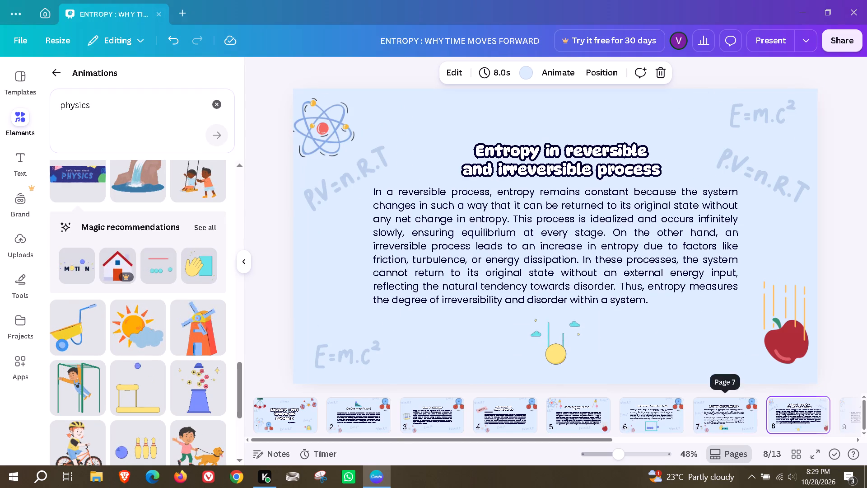
pyautogui.scroll(3, 779, 415)
pyautogui.click(839, 416)
pyautogui.click(848, 413)
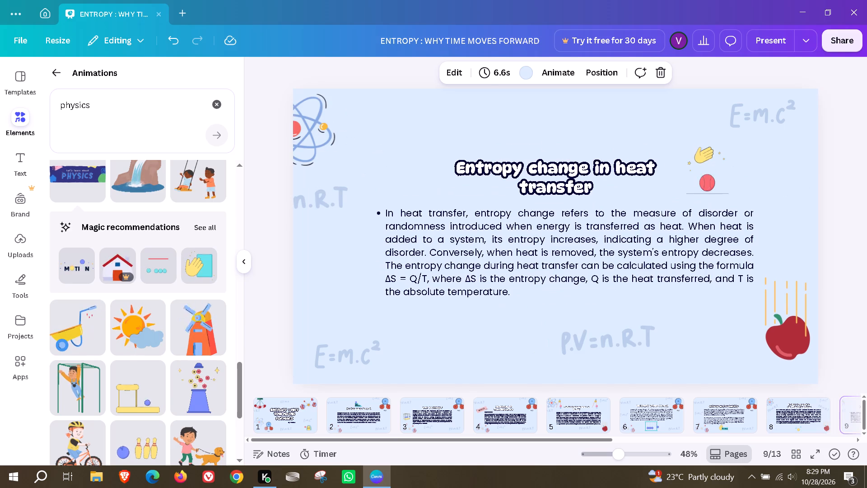